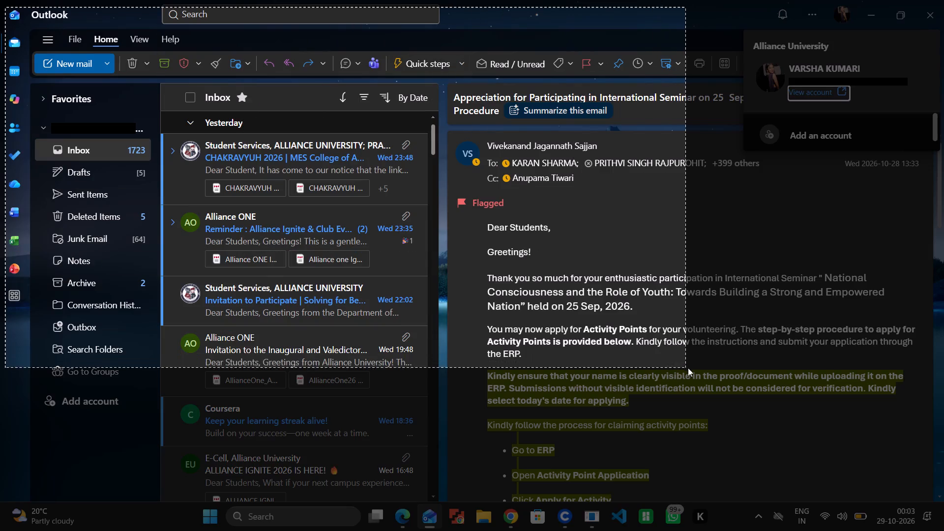
Capture a rectangular screenshot of the whole Outlook window, including the flagged Activity Points email and open account card, excluding the taskbar.
drag(688, 368, 879, 502)
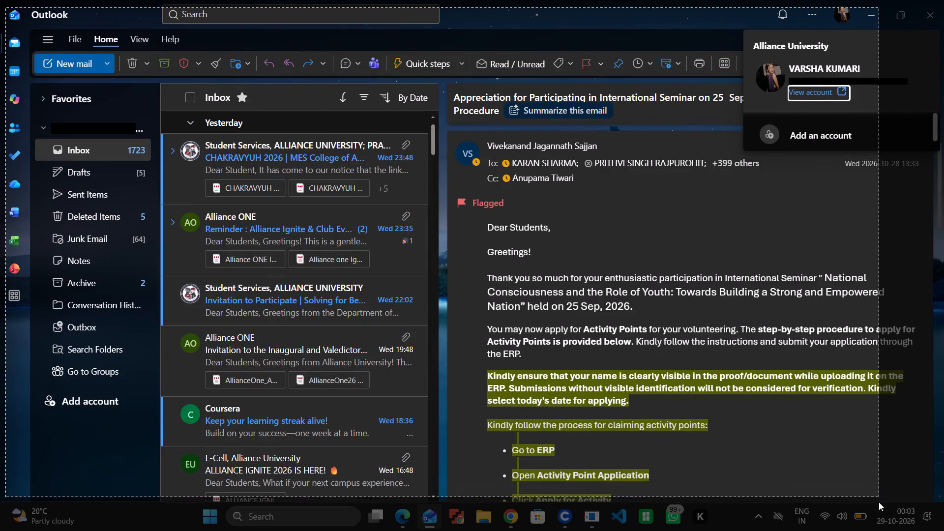
drag(879, 502, 927, 502)
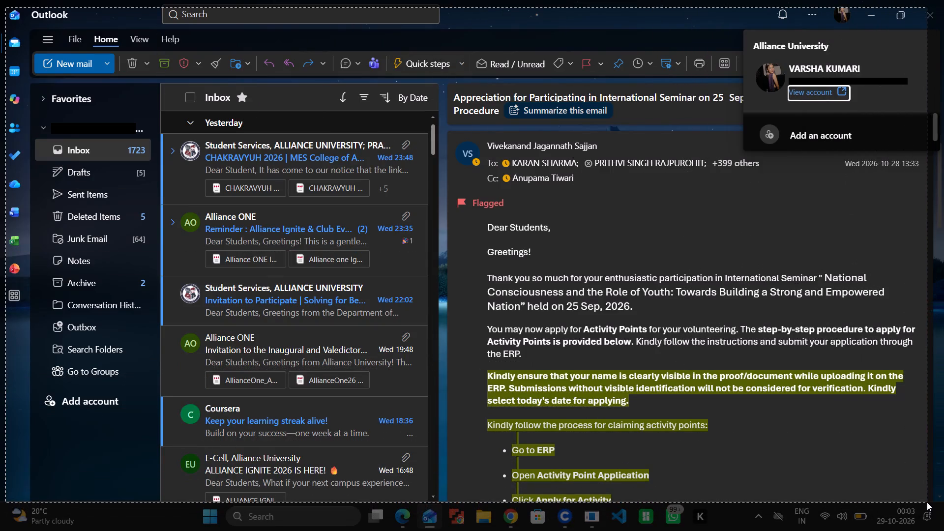
drag(927, 502, 940, 499)
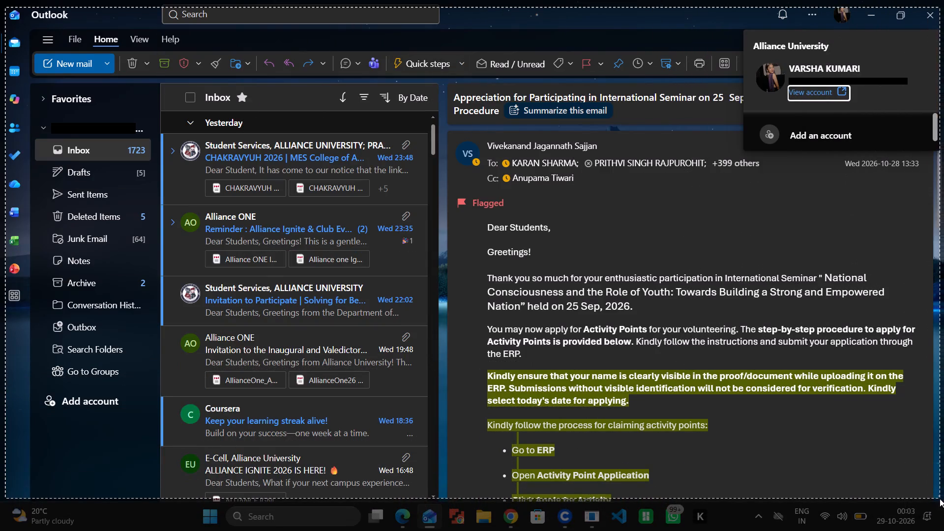
drag(940, 499, 934, 500)
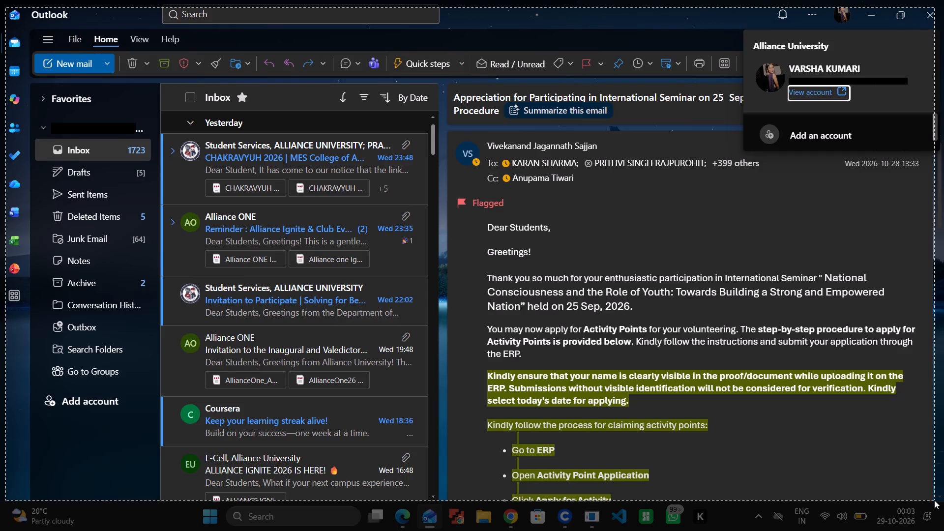
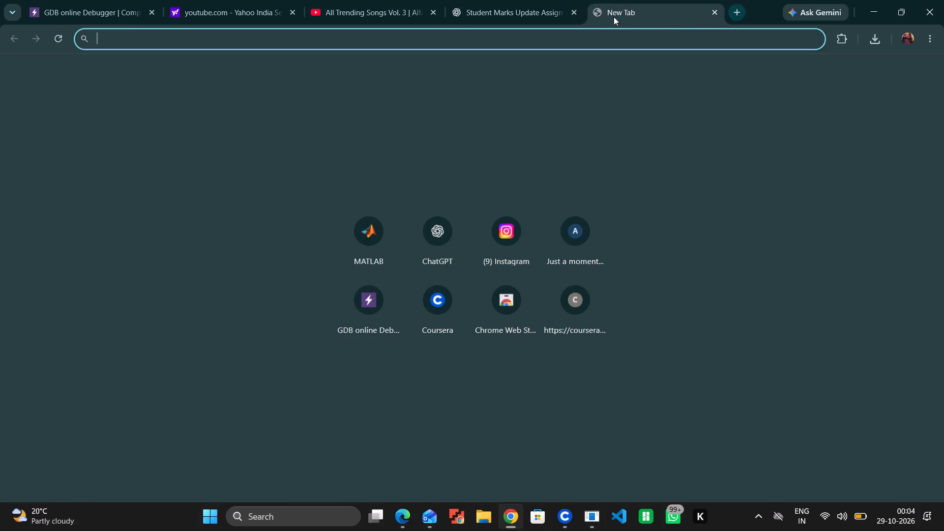
Search the web for "convert to pdf" and open Adobe's Convert Any File to PDF page.
text(co)
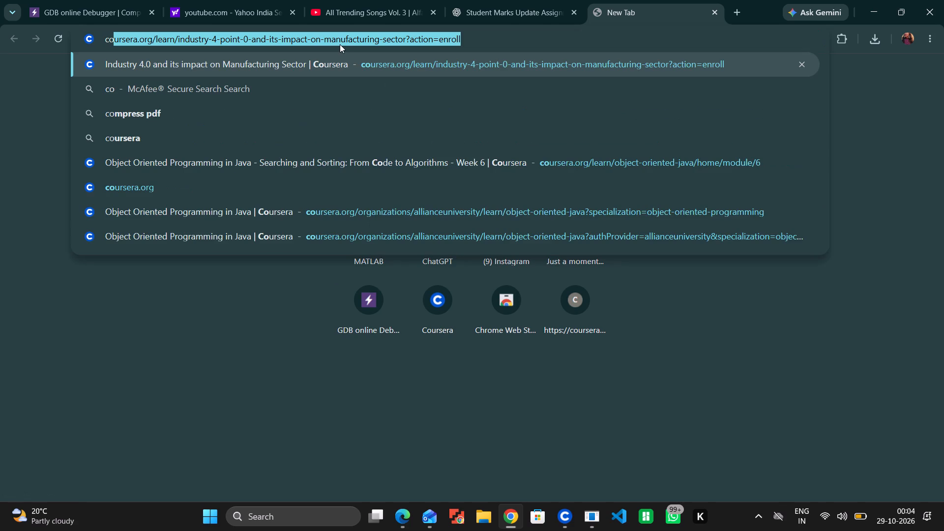
text(nvert to p)
text(df)
key(Return)
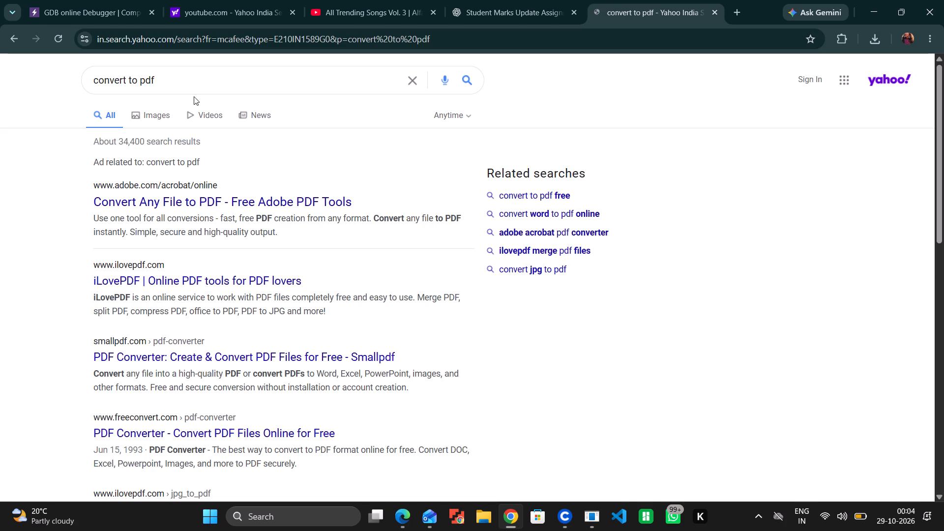
click(186, 200)
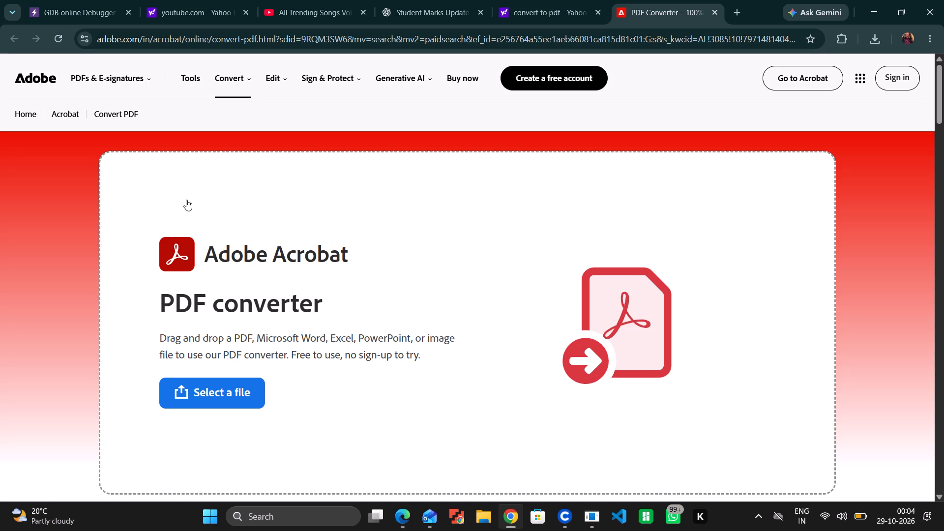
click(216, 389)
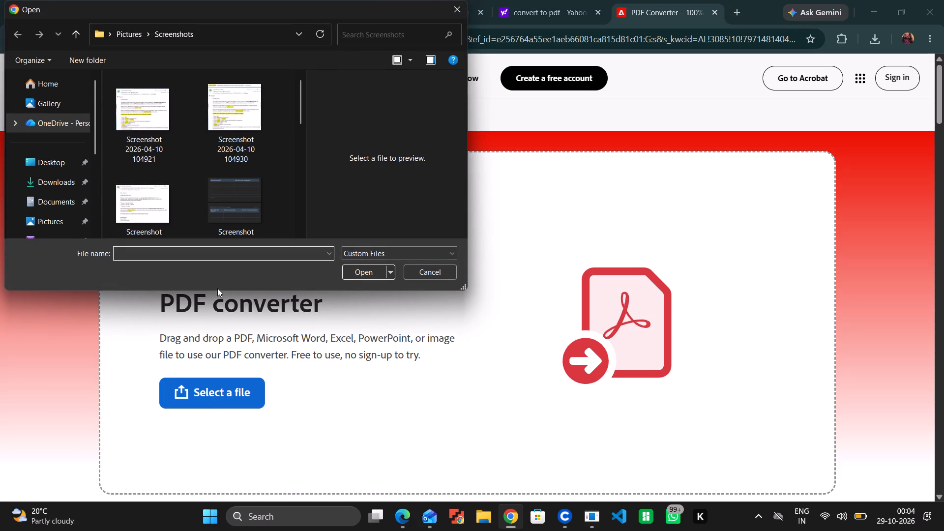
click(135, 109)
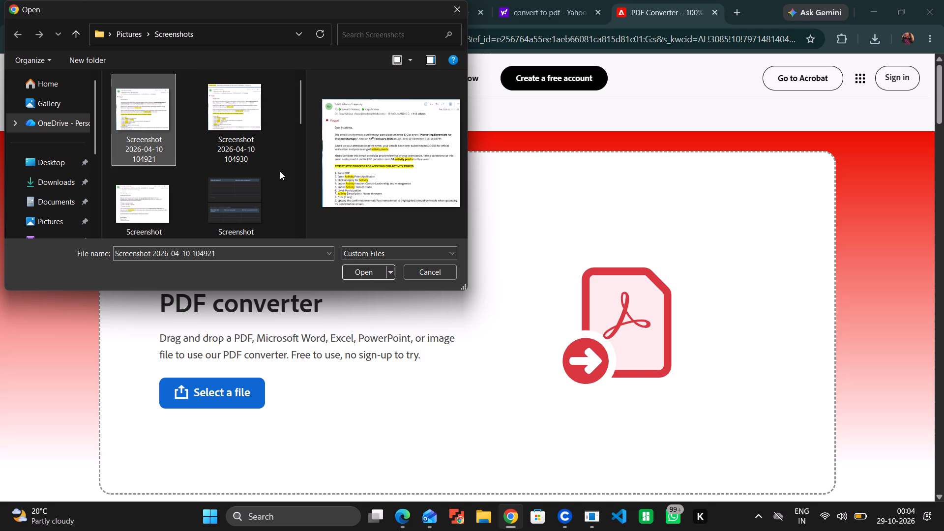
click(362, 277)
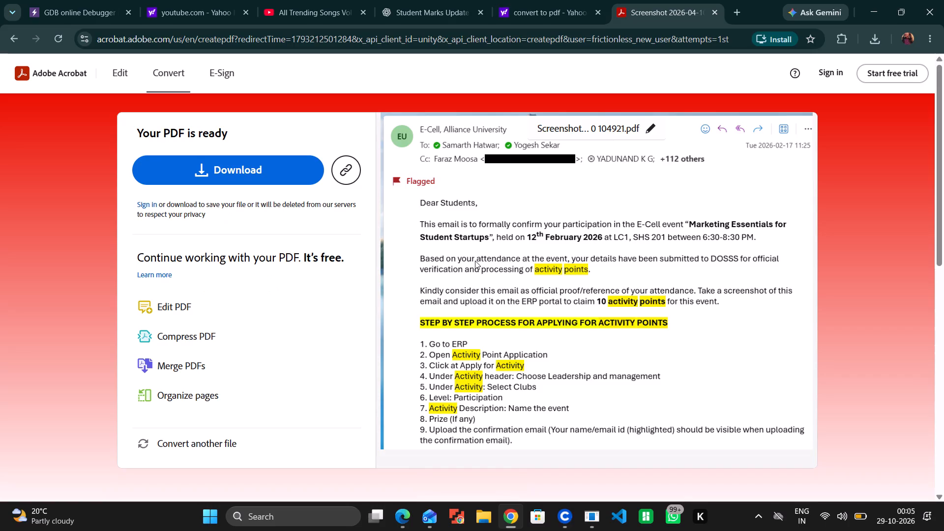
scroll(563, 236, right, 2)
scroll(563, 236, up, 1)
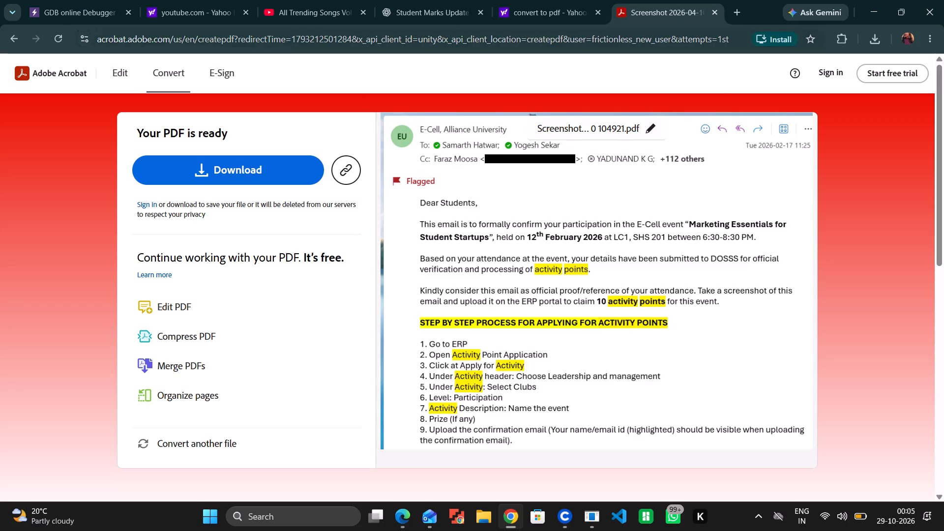
Close the Adobe Acrobat page holding the converted screenshot PDF and leave the site without saving.
click(712, 12)
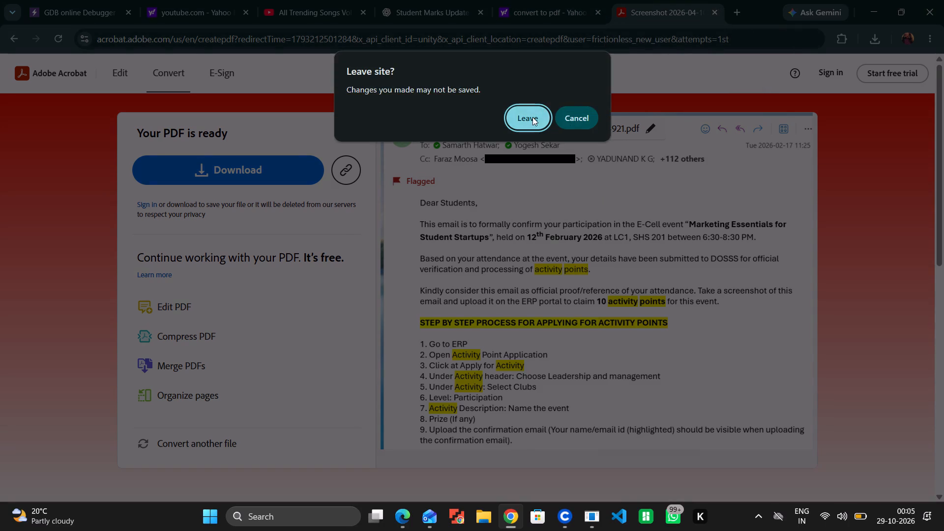
click(532, 117)
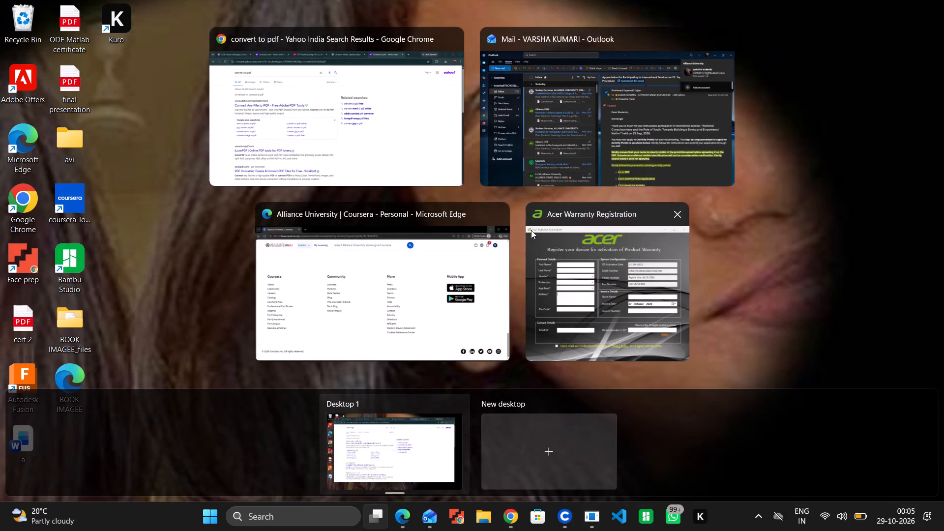
Return to Chrome's "convert to pdf" results, reopen Adobe's Convert Any File to PDF page and open its file chooser.
click(406, 134)
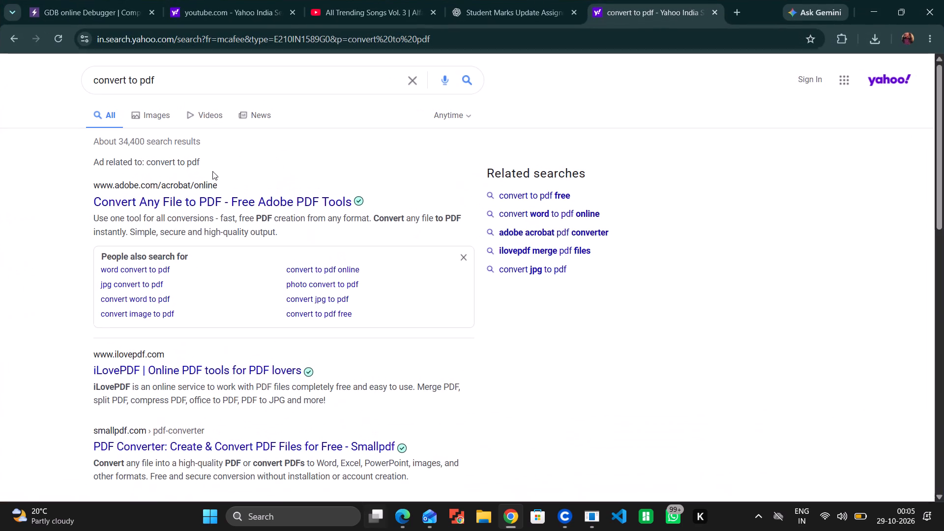
click(178, 201)
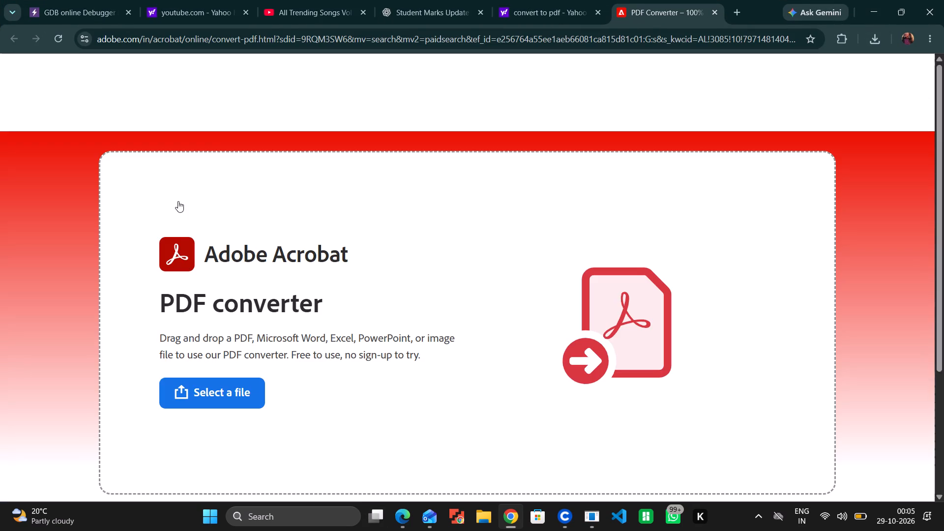
click(219, 390)
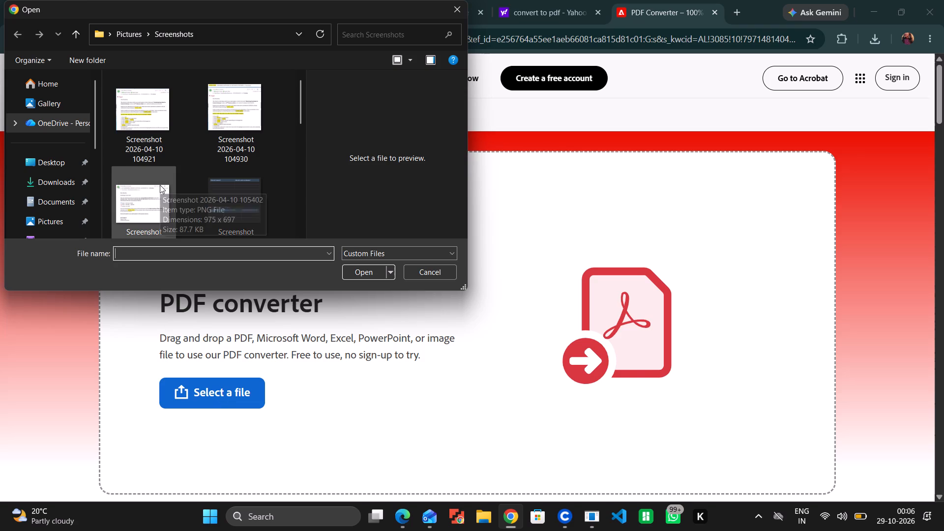
Look through the Screenshots, Downloads and Documents folders for the screenshot to convert.
scroll(160, 185, down, 1)
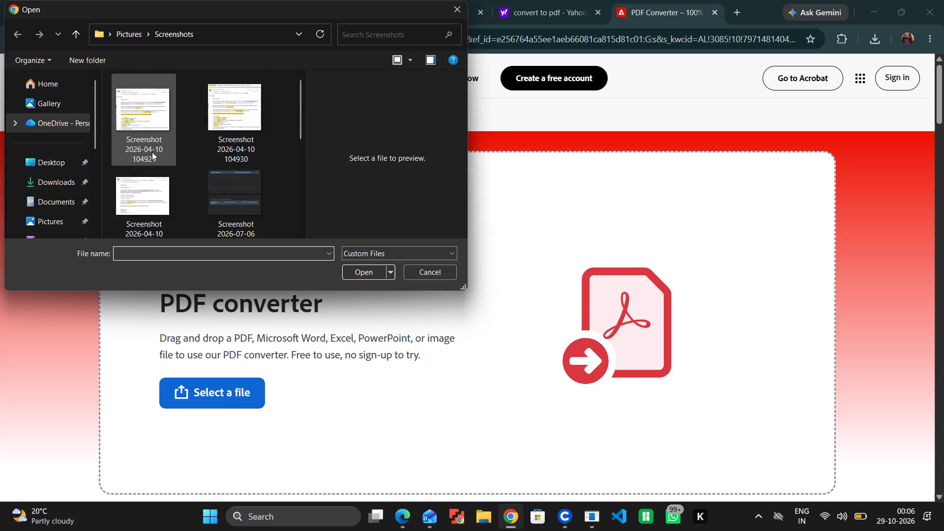
scroll(152, 152, up, 1)
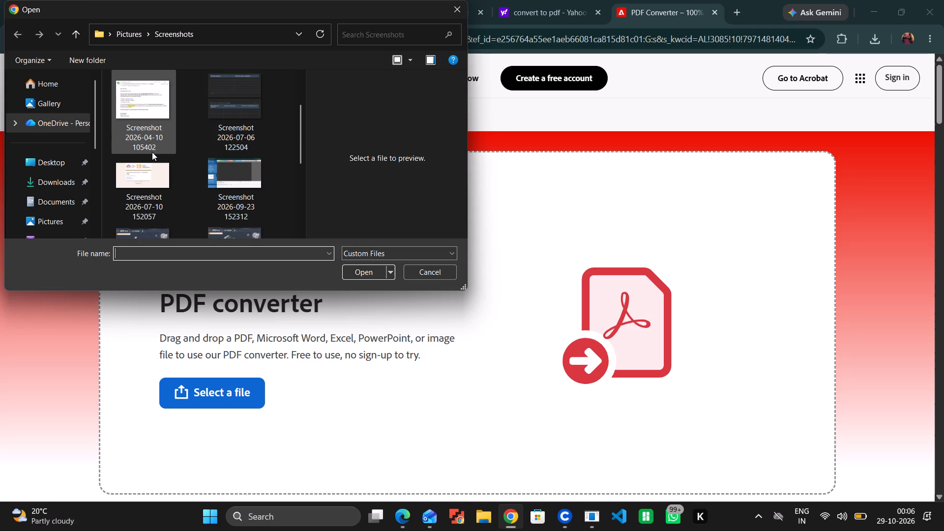
scroll(152, 152, up, 5)
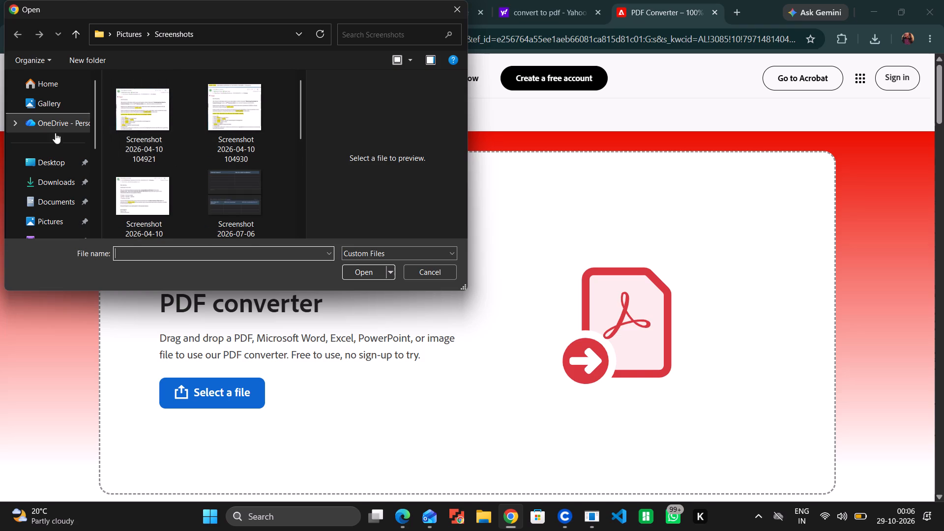
click(69, 176)
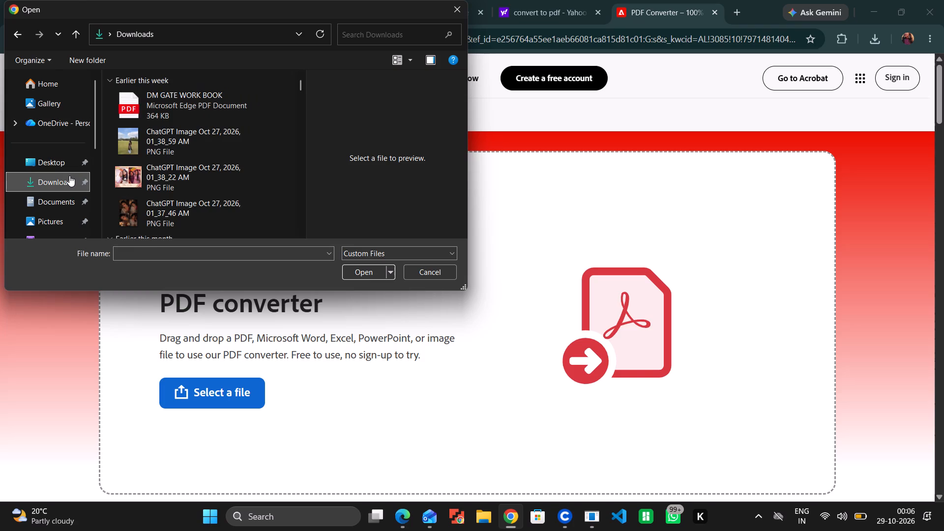
click(54, 153)
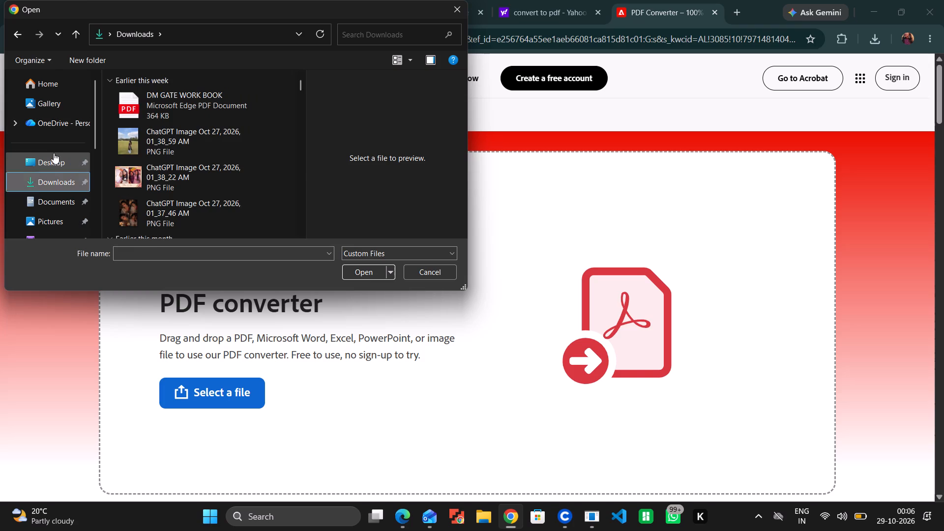
click(51, 196)
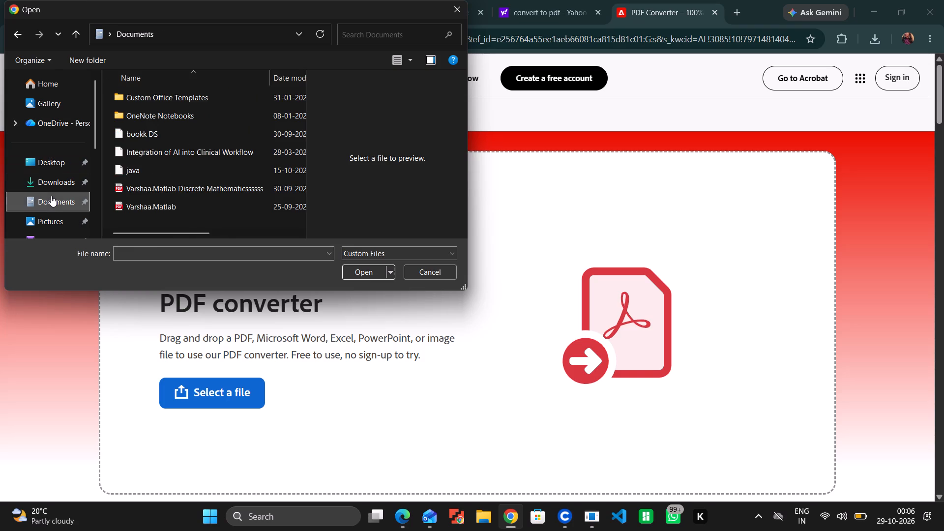
click(51, 221)
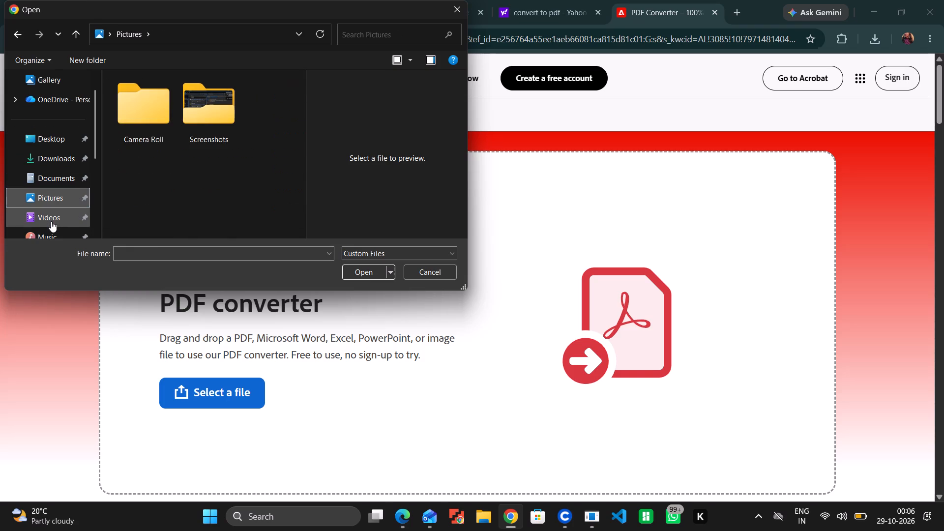
click(227, 105)
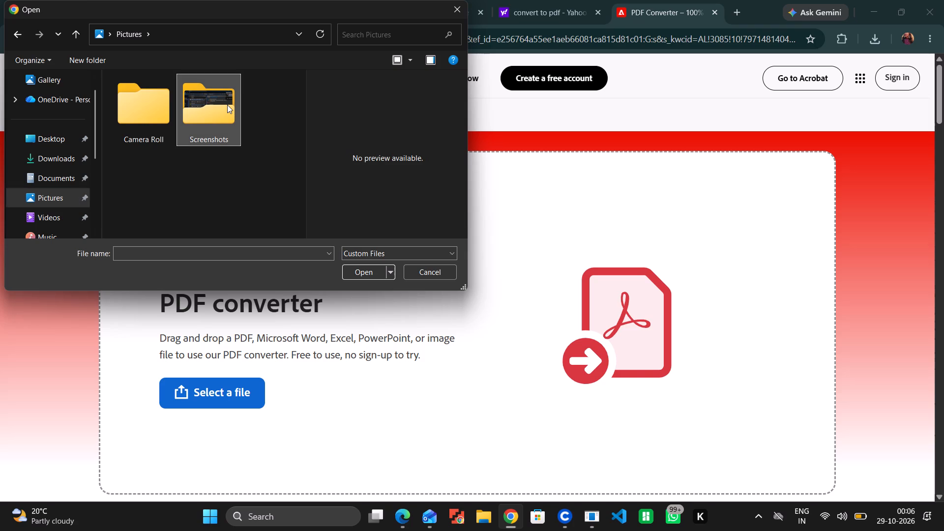
click(195, 150)
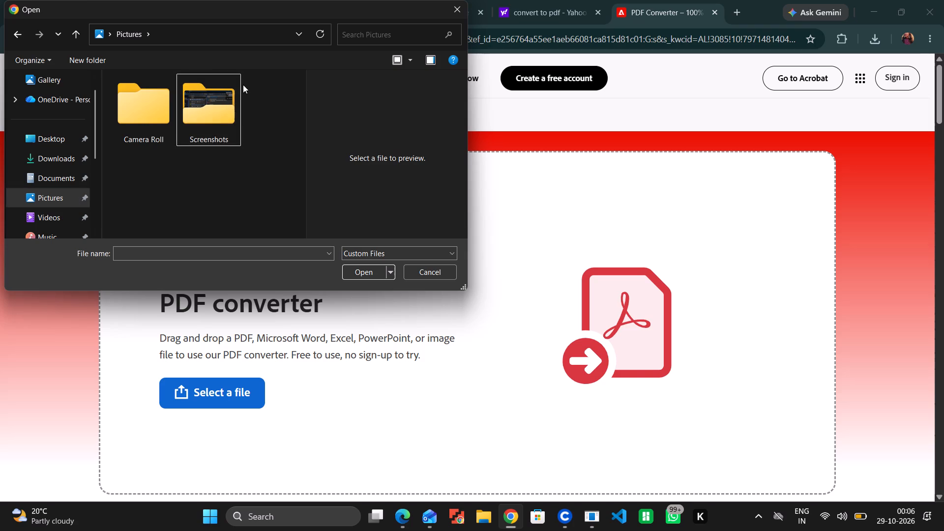
click(210, 114)
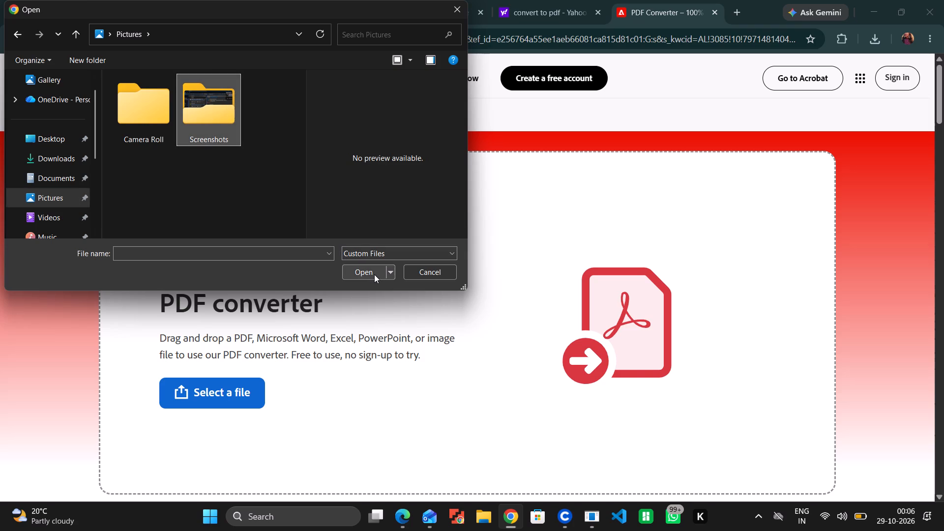
click(374, 274)
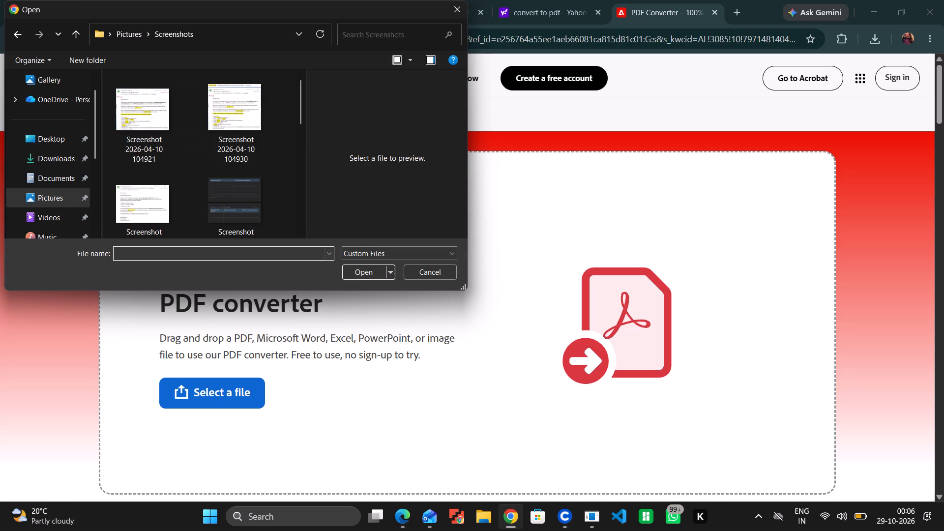
scroll(197, 163, down, 3)
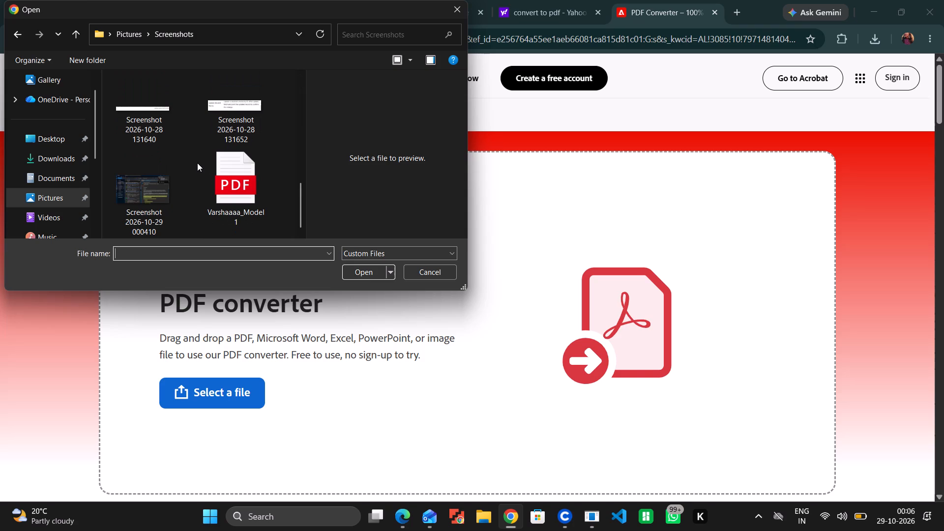
scroll(197, 163, down, 1)
click(150, 177)
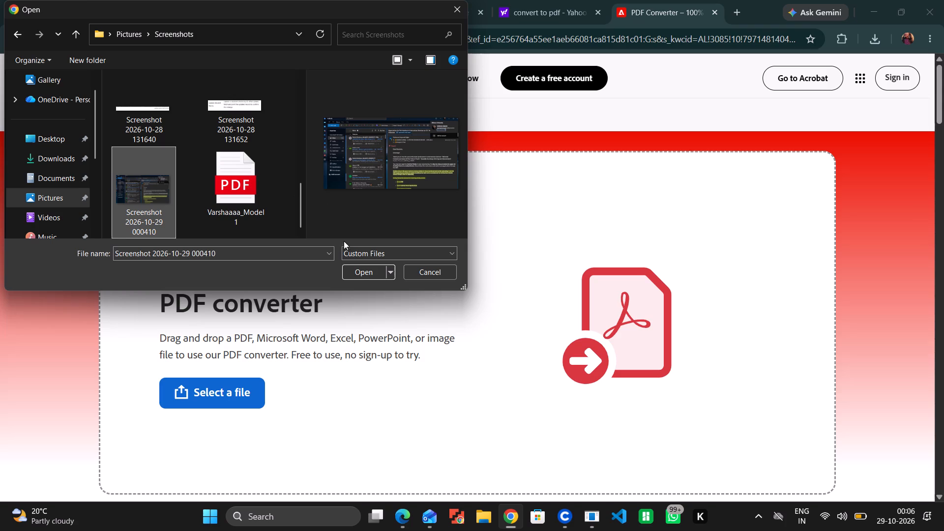
click(364, 274)
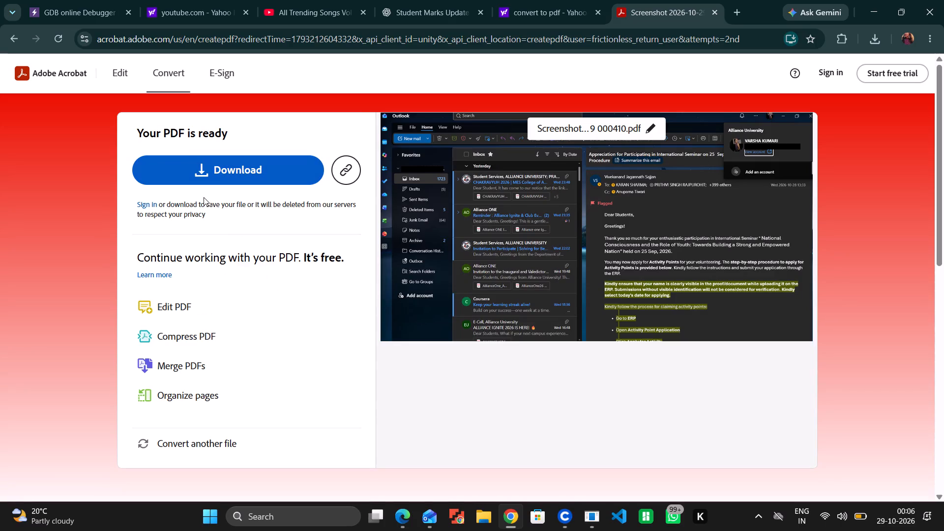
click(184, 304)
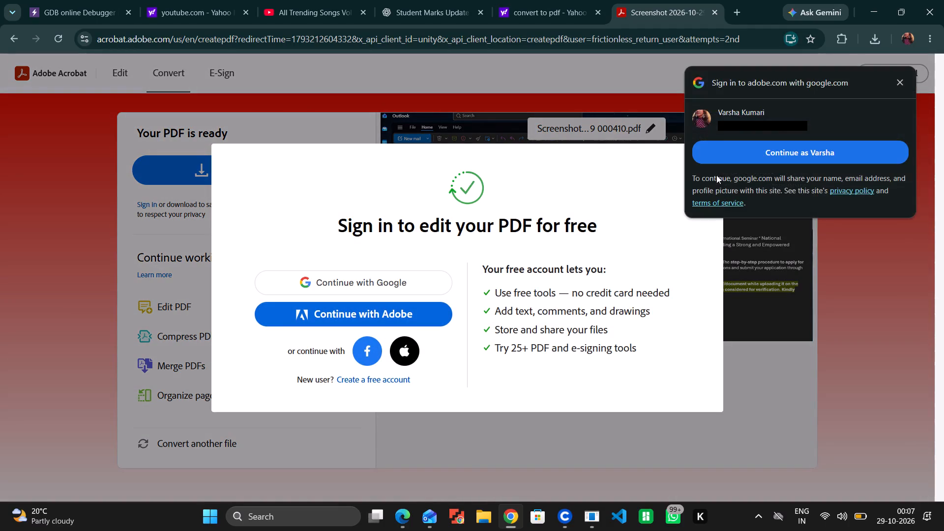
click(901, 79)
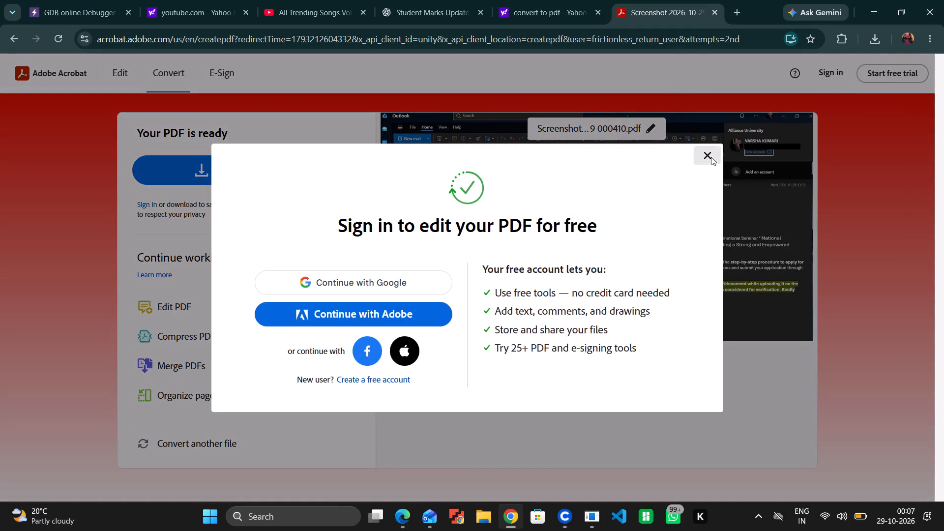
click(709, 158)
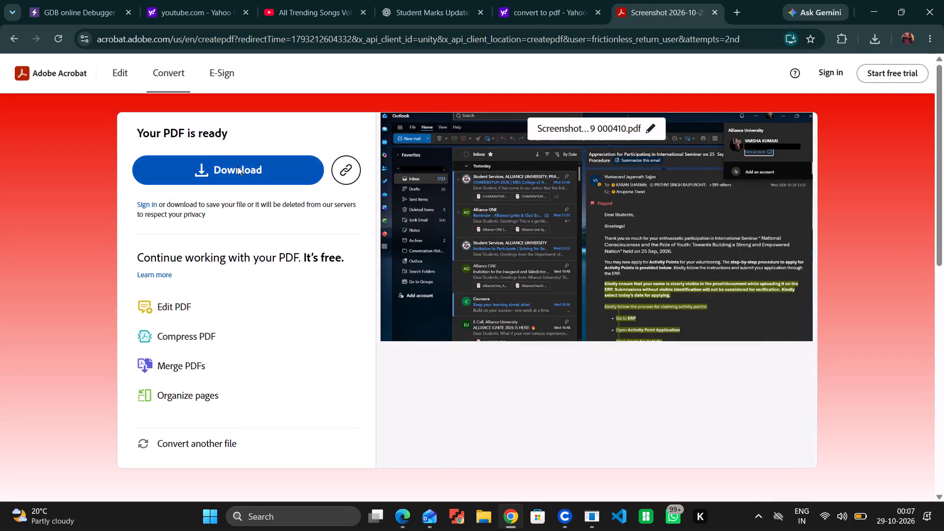
Download the converted PDF of the seminar appreciation email screenshot, Screenshot 2026-10-29 000410.pdf.
click(237, 167)
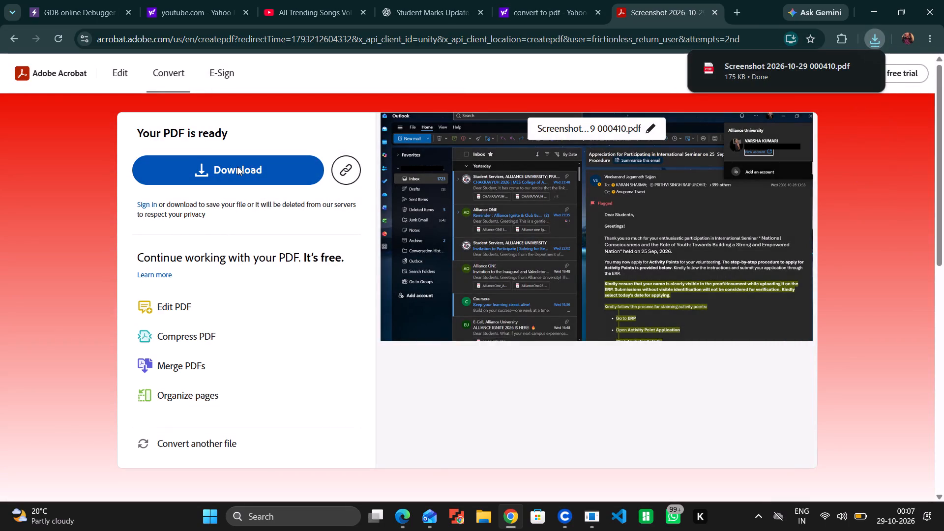
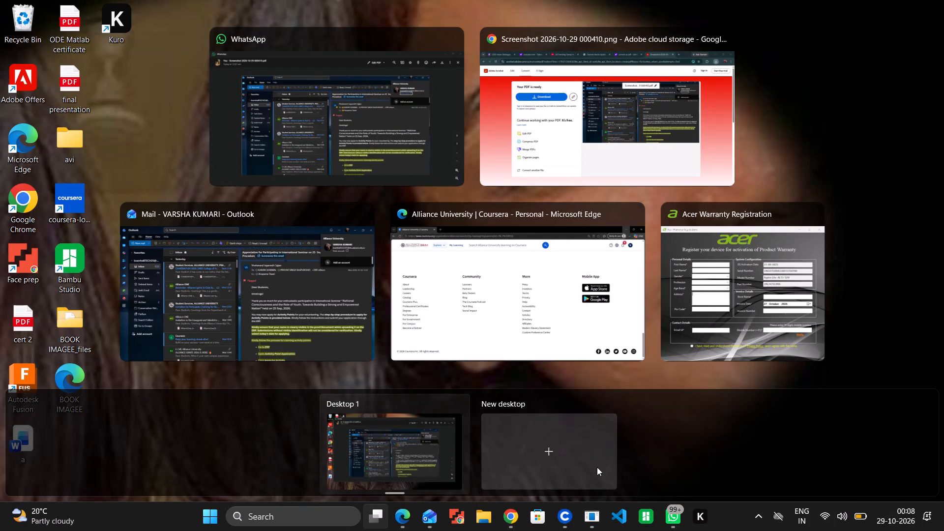
Leave the open windows overview and open the Kuro app.
click(703, 516)
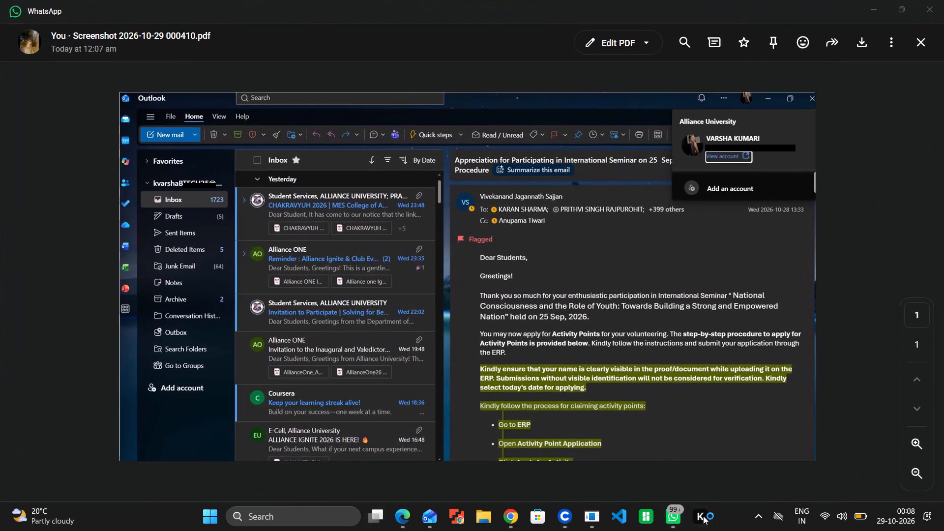
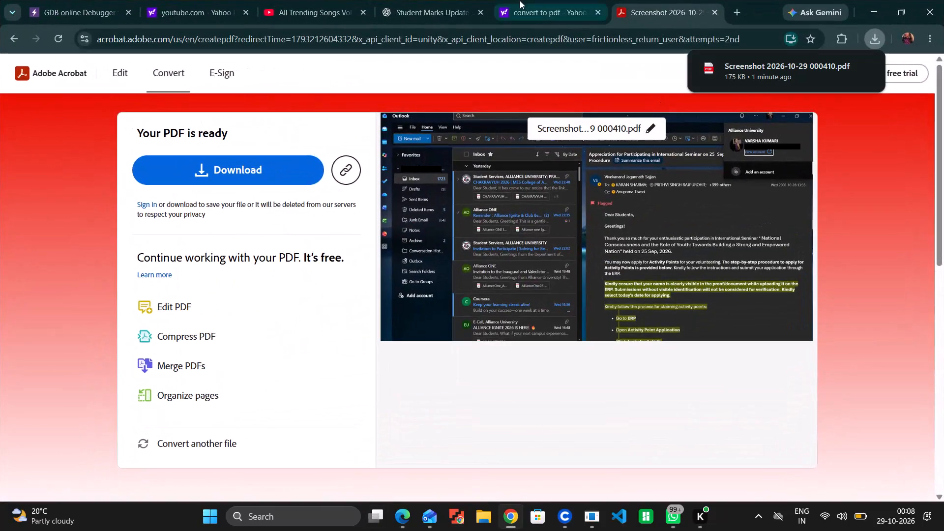
Search the web for "auerp" in a new browser tab.
click(737, 11)
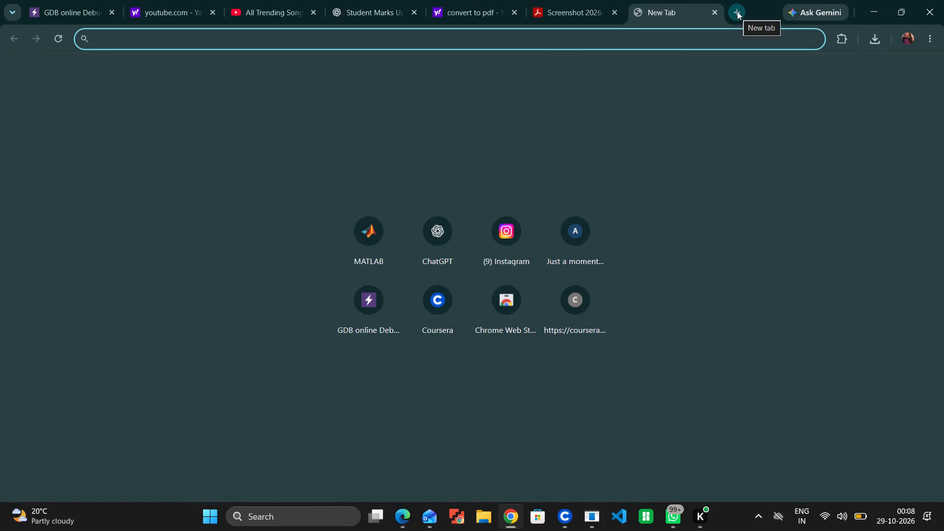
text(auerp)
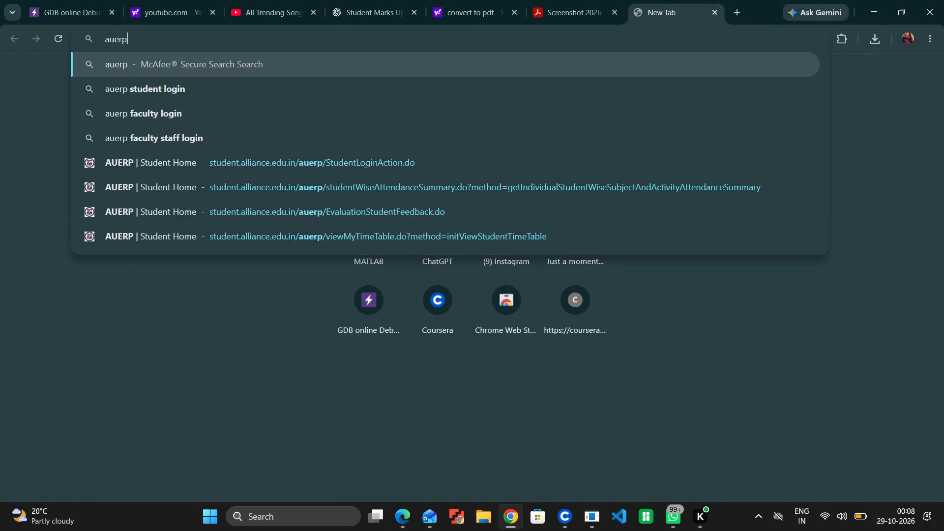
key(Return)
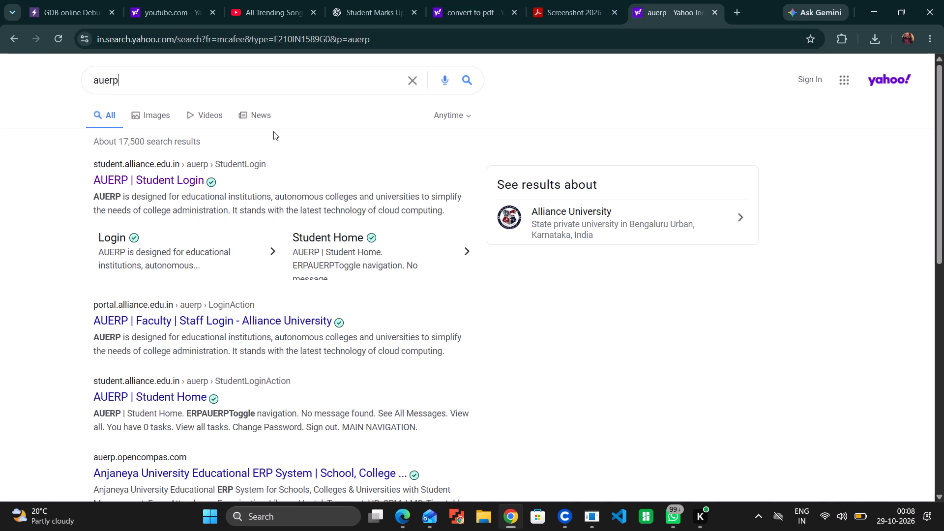
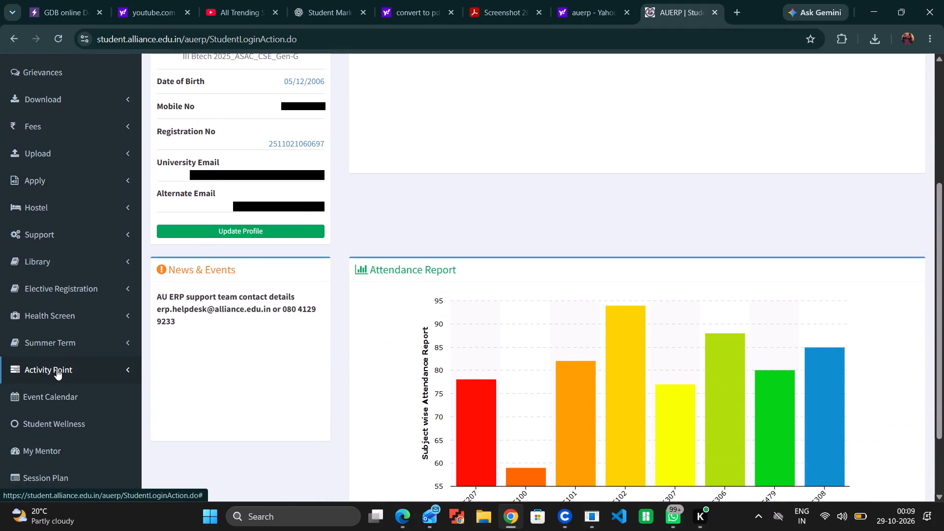
Open the Activity Point Application page in the AUERP student portal.
click(56, 368)
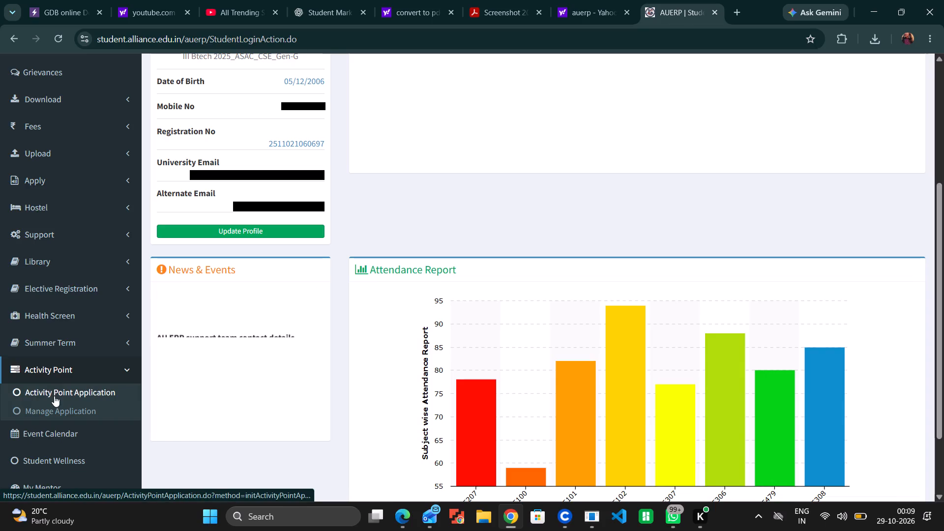
click(54, 390)
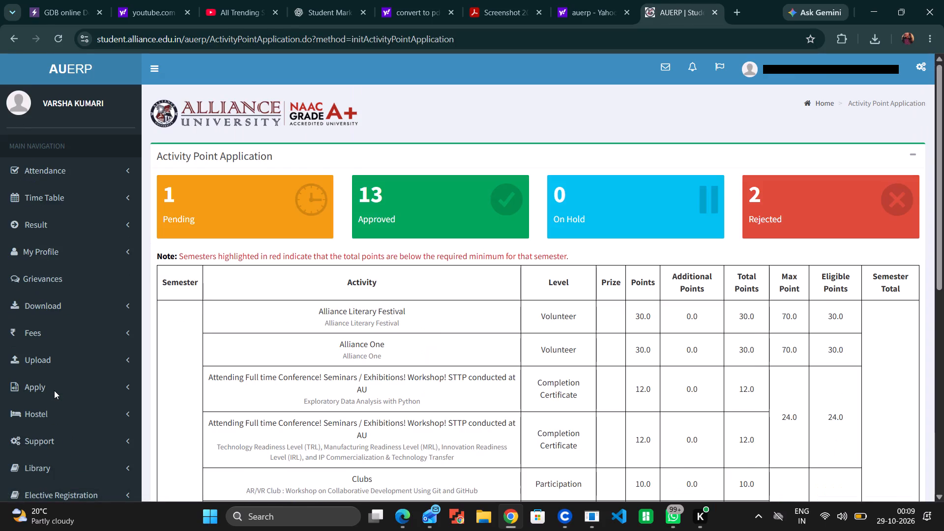
Review the activity points table and try to open the Pending and Rejected application summaries.
scroll(340, 371, down, 6)
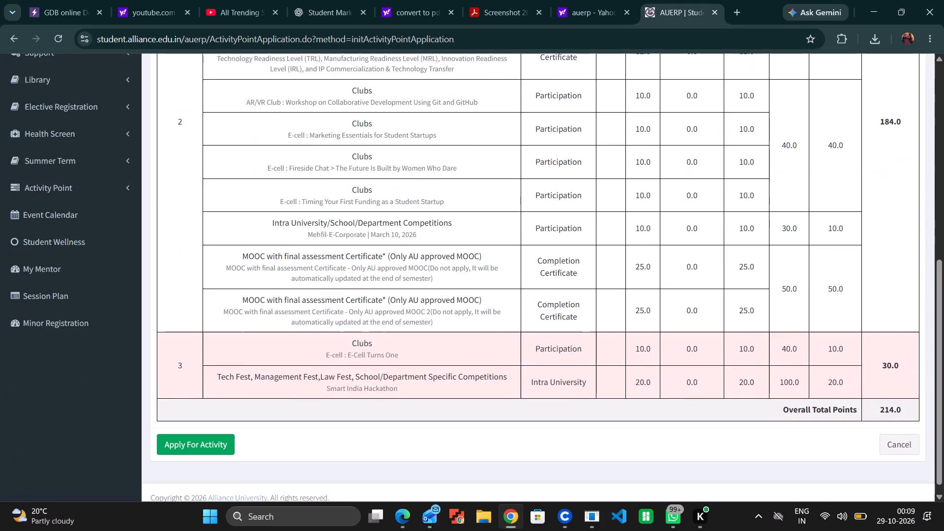
scroll(340, 371, up, 9)
click(252, 191)
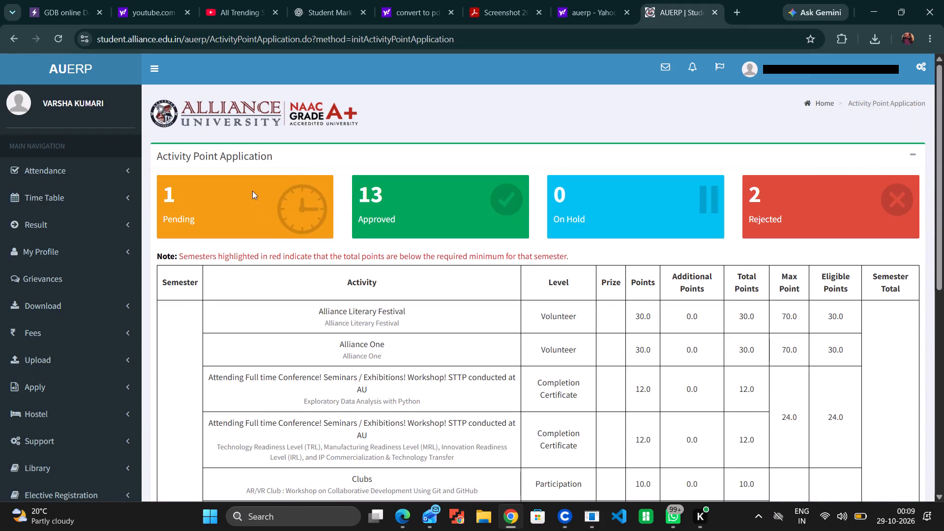
click(252, 191)
click(187, 200)
click(827, 202)
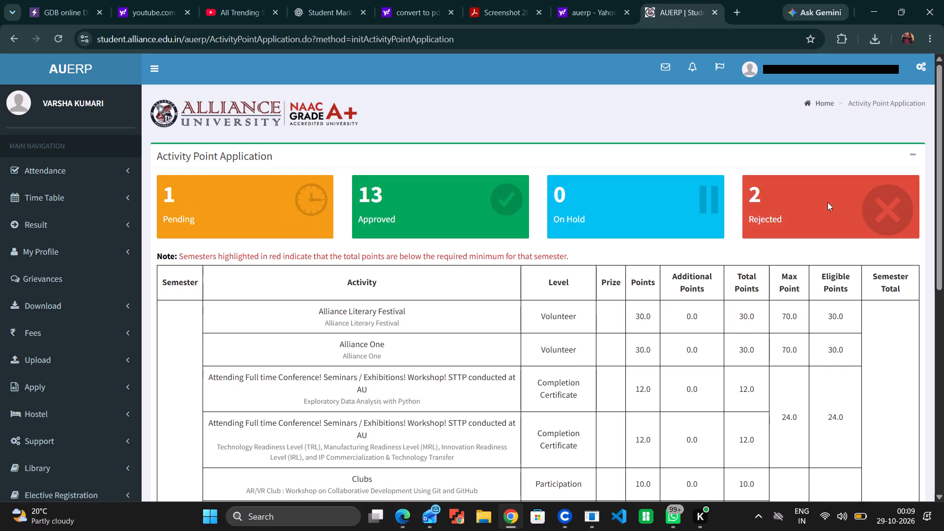
click(754, 184)
Start a new activity application and set its Activity Header to Professional Self Initiatives.
scroll(574, 298, down, 7)
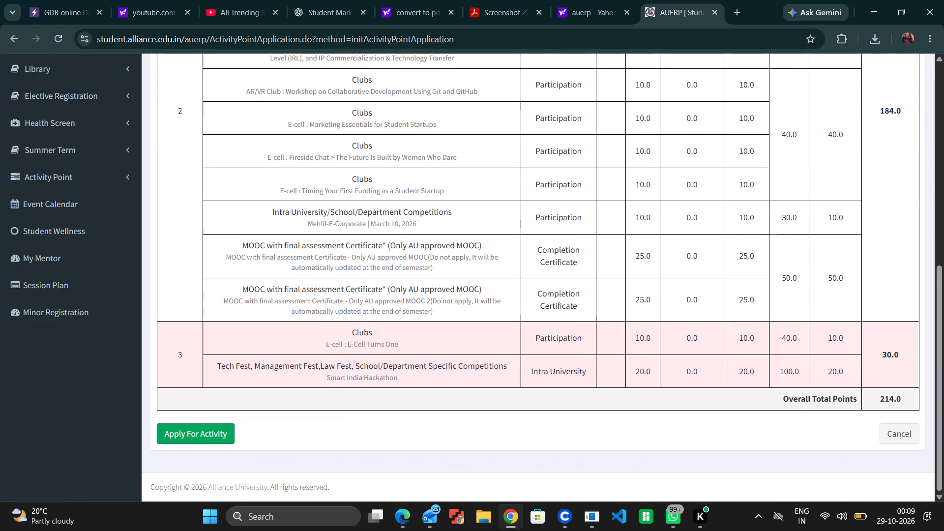
click(196, 426)
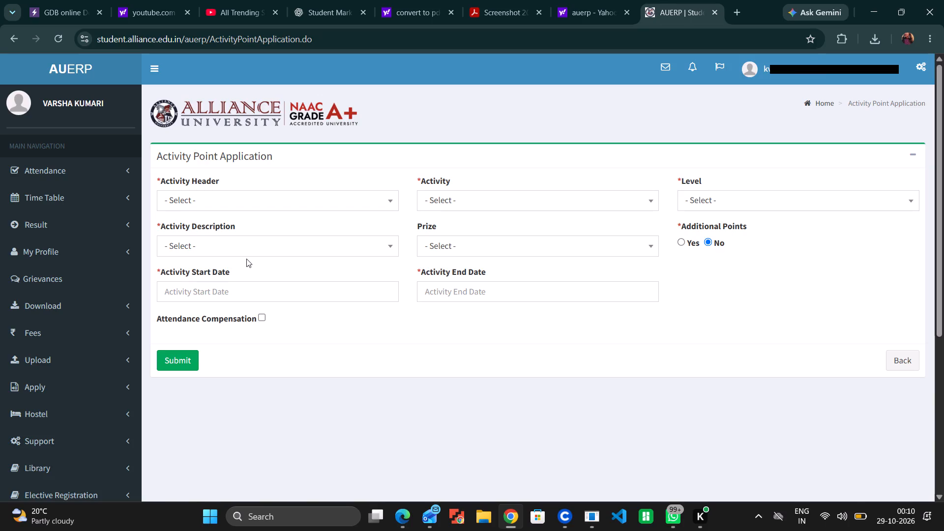
scroll(352, 284, down, 1)
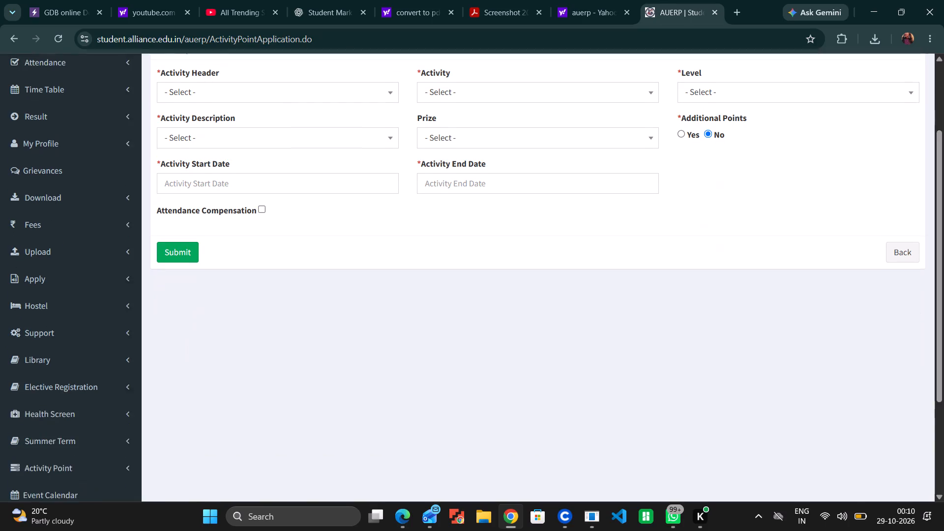
scroll(352, 284, down, 1)
scroll(352, 284, up, 2)
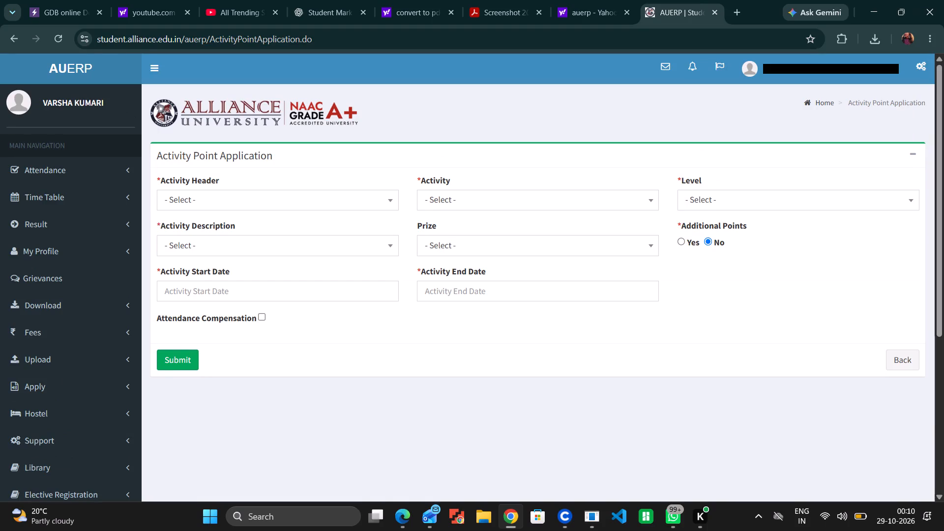
click(278, 195)
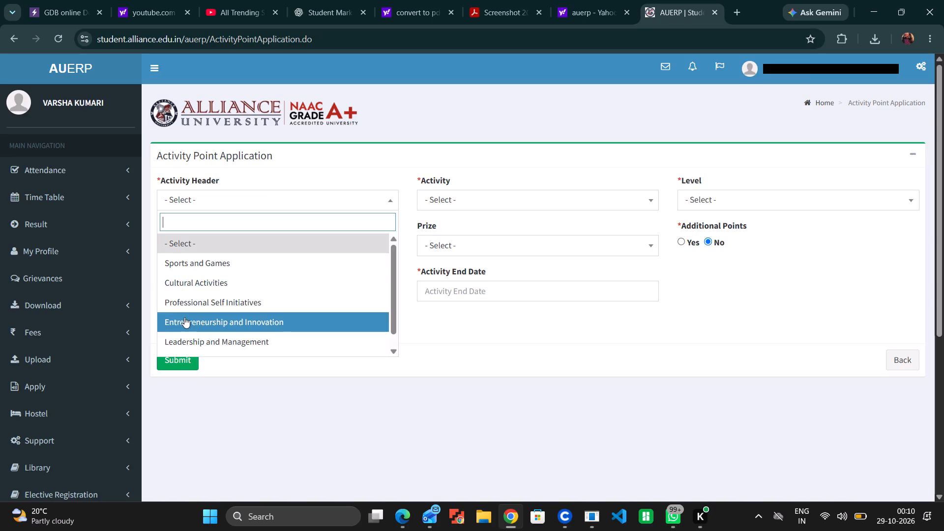
click(185, 305)
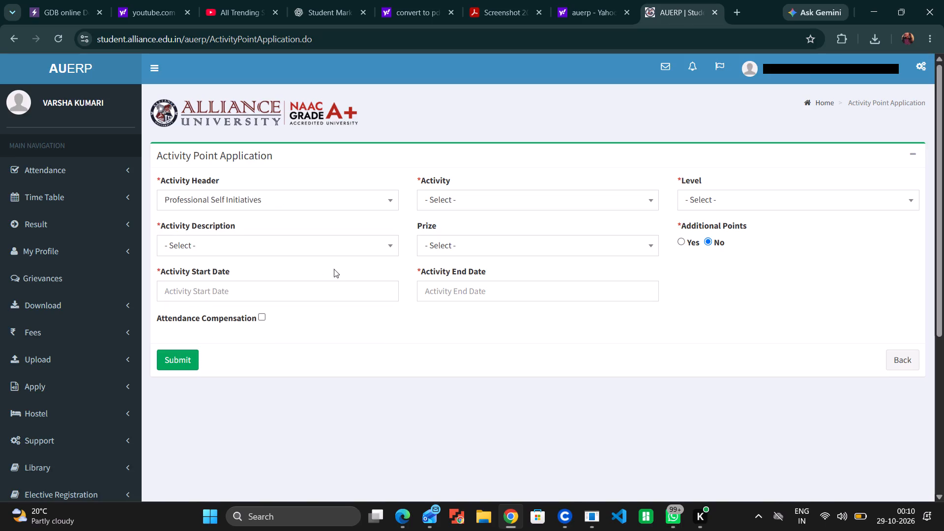
Set the Activity to "Attending Full time Conference! Seminars / Exhibitions! Workshop! STTP conducted at AU".
click(500, 199)
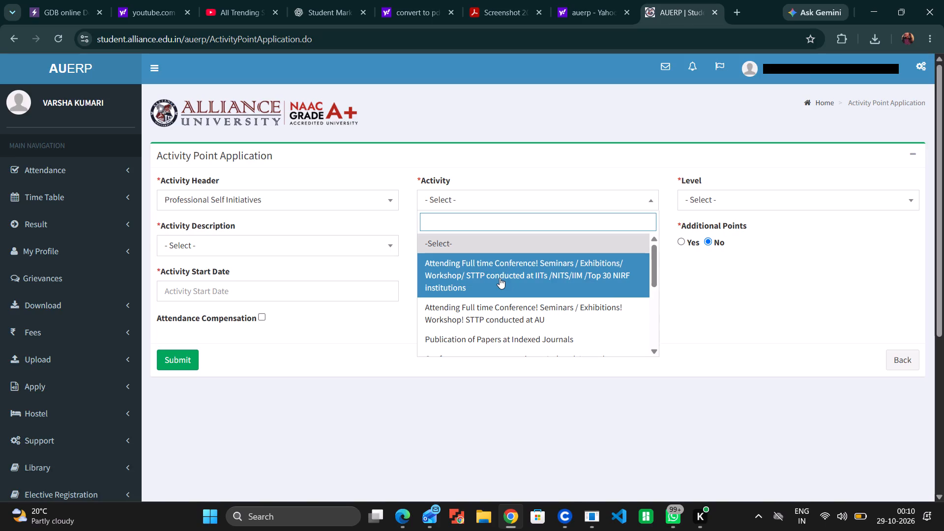
scroll(500, 278, down, 1)
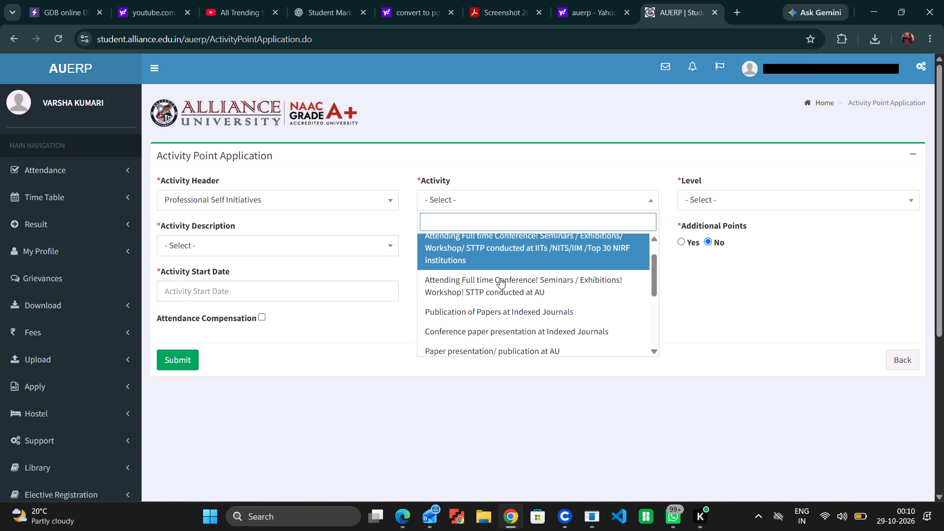
scroll(500, 278, down, 1)
click(494, 275)
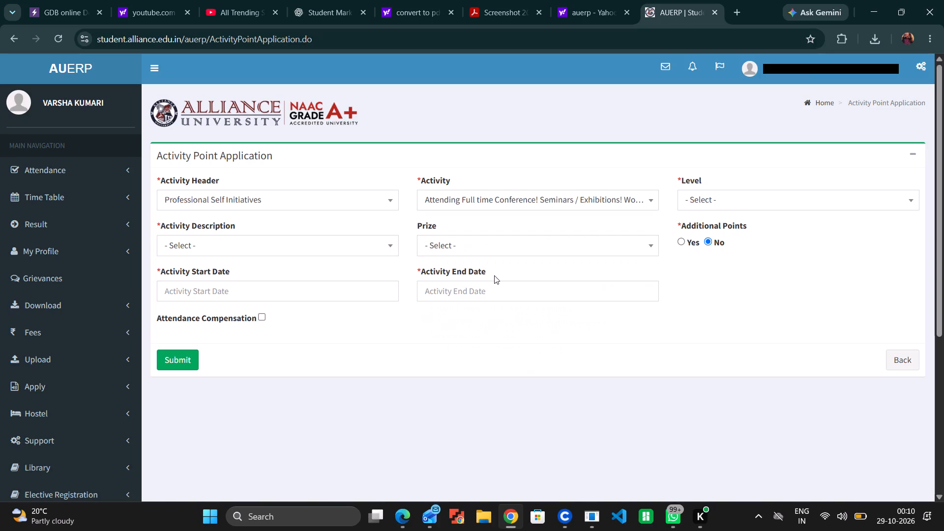
click(568, 198)
scroll(536, 263, down, 1)
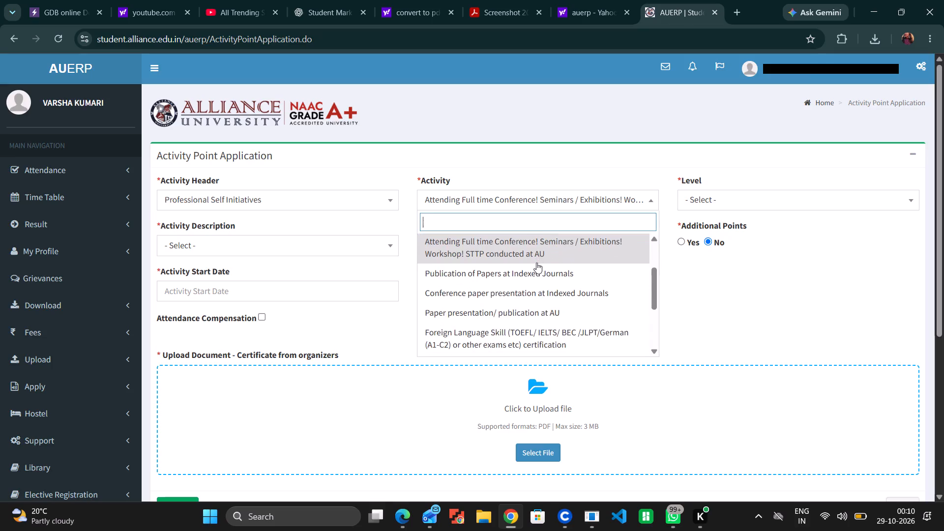
scroll(536, 263, down, 2)
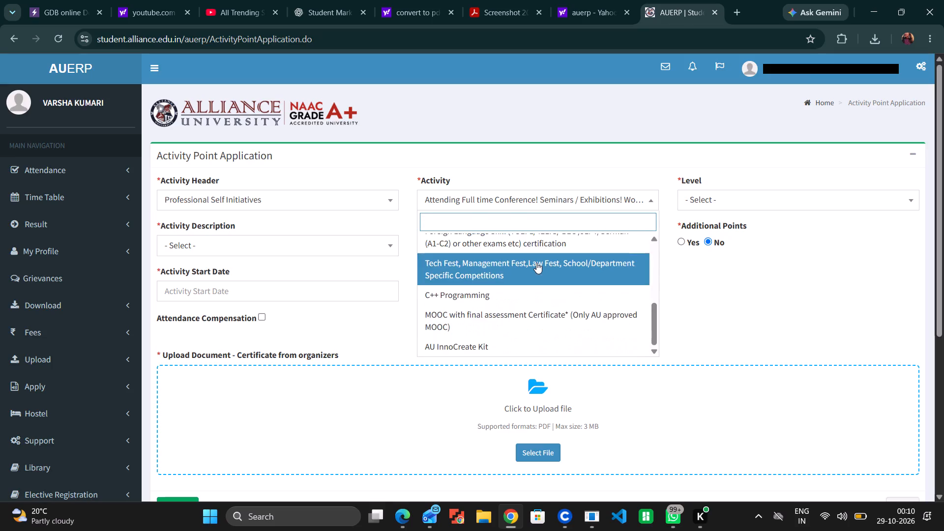
scroll(536, 263, up, 7)
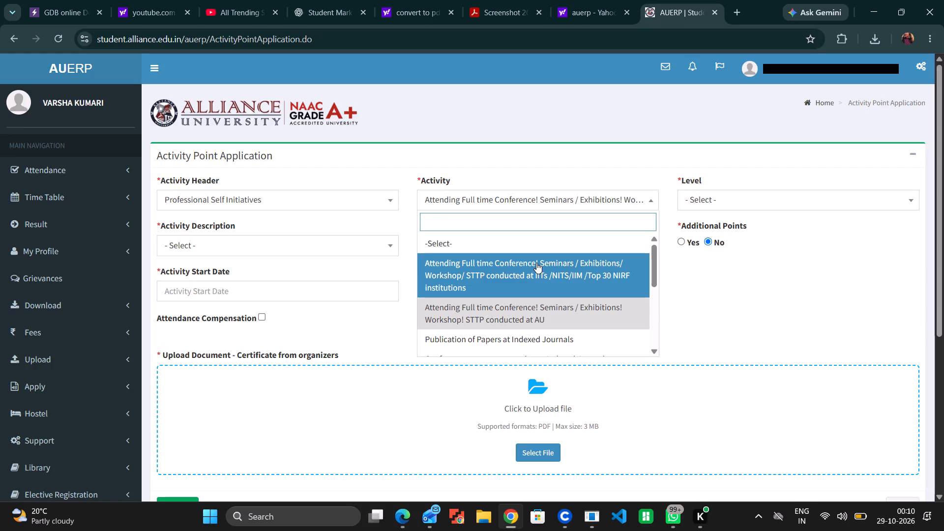
click(530, 305)
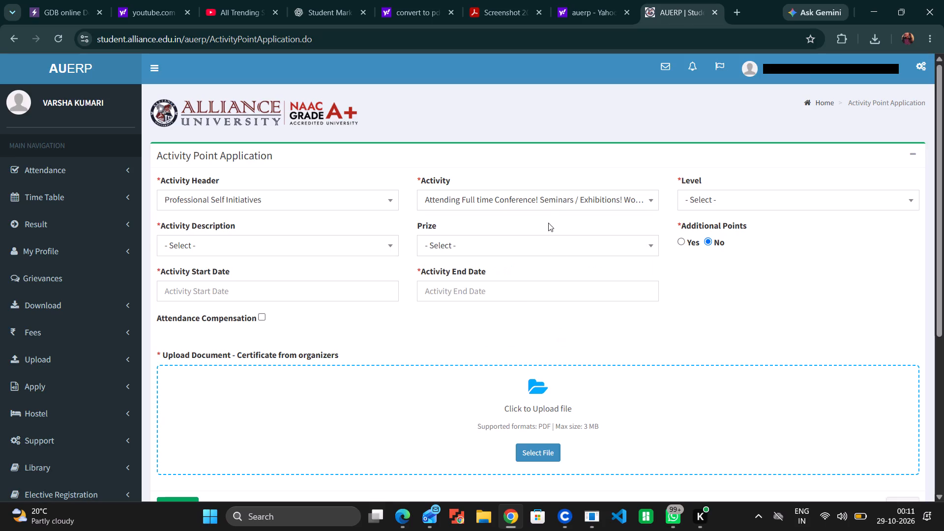
click(540, 192)
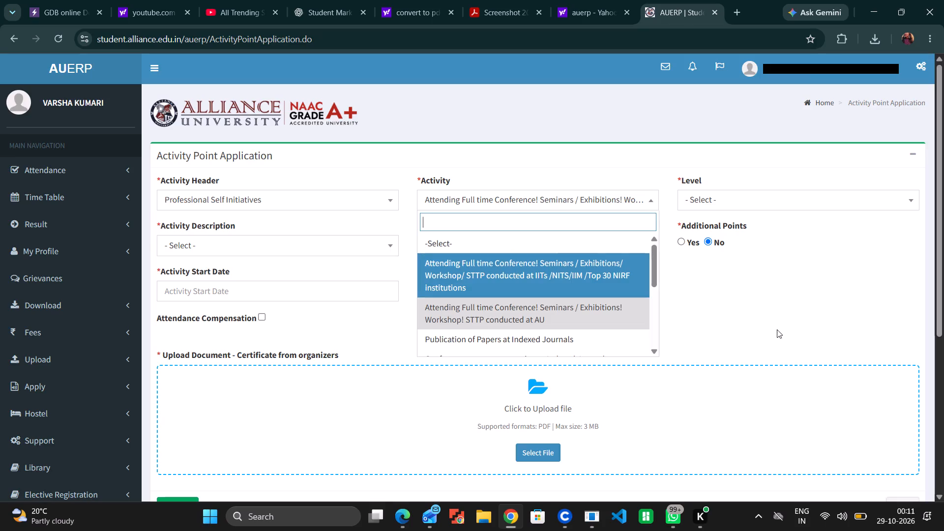
click(590, 301)
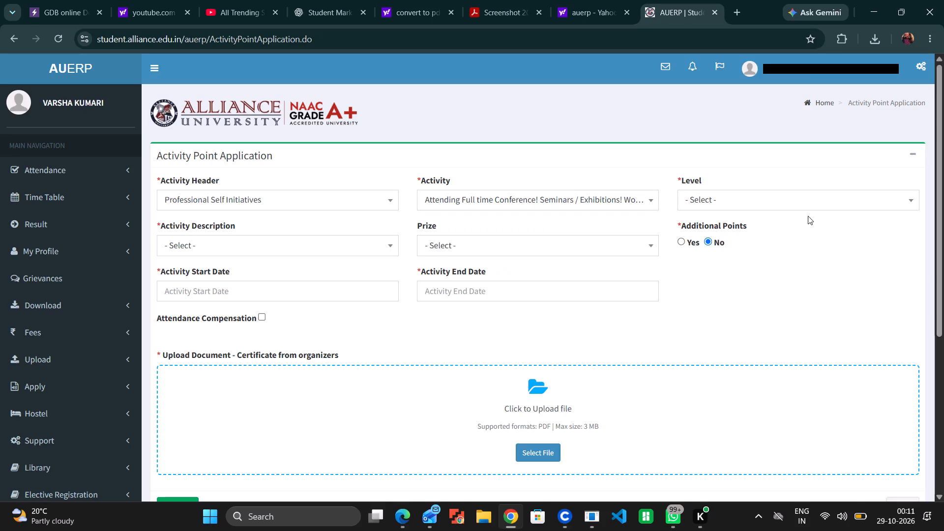
Set the application's Level to Completion Certificate.
click(803, 203)
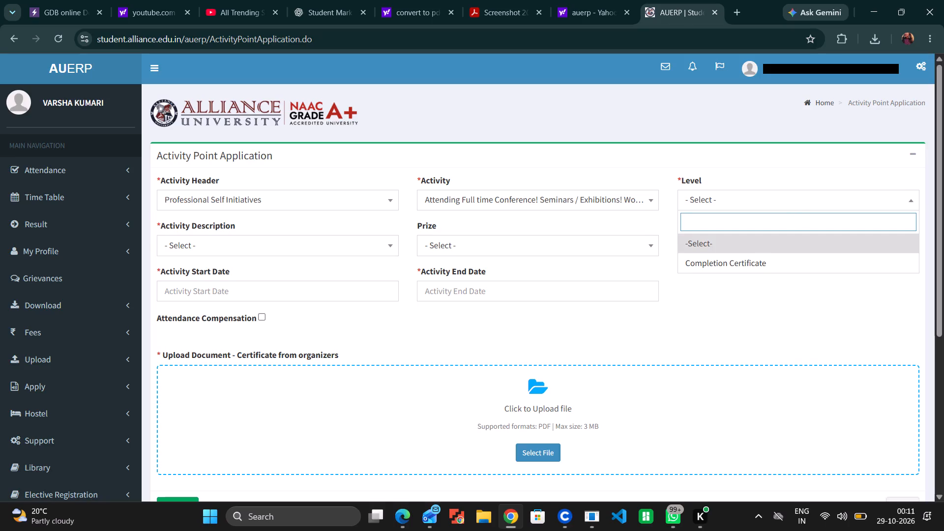
click(751, 261)
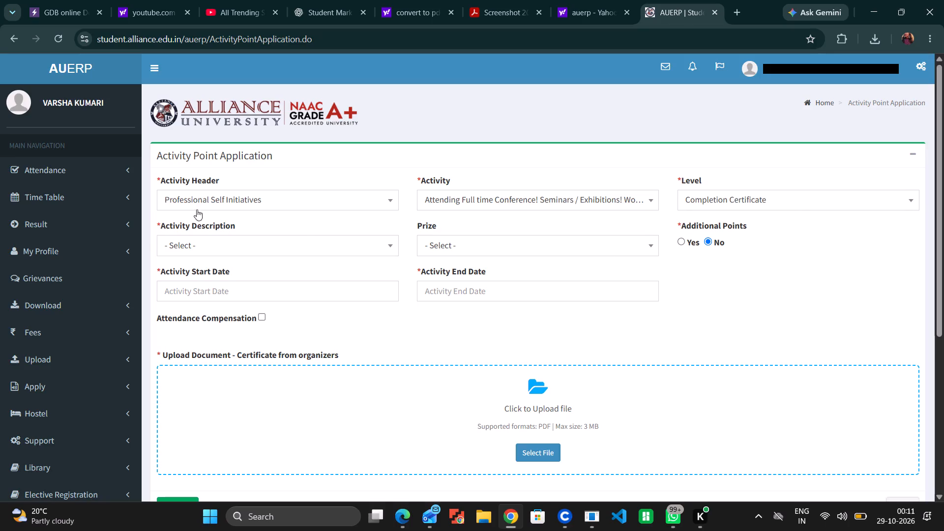
Set the Activity Description to "National Consciousness and the Role of Youth : Towards Building a Strong and Empowered Nation".
click(193, 241)
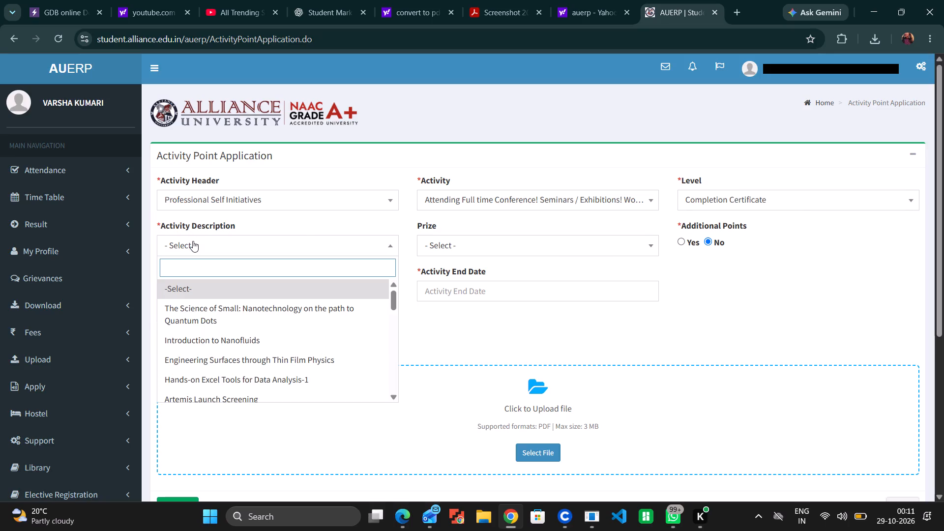
scroll(206, 303, down, 1)
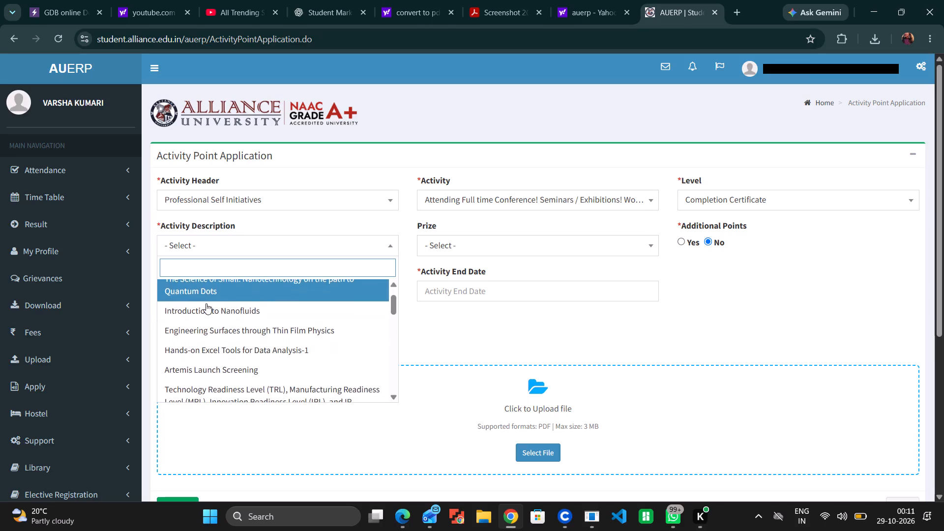
scroll(206, 303, down, 1)
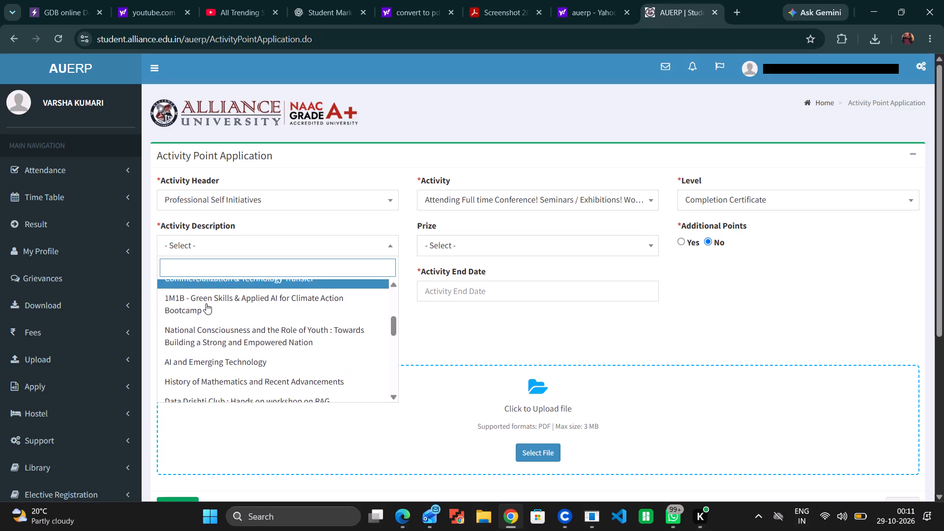
scroll(206, 303, down, 1)
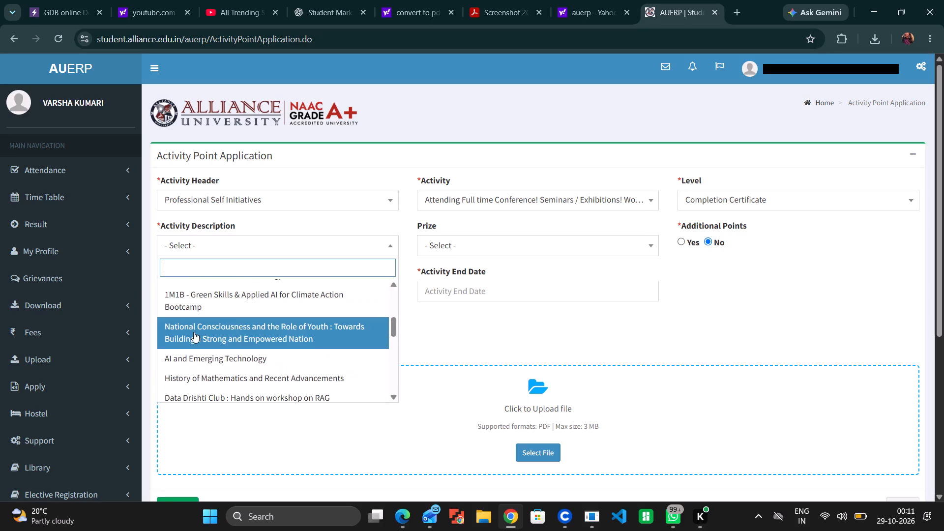
click(194, 332)
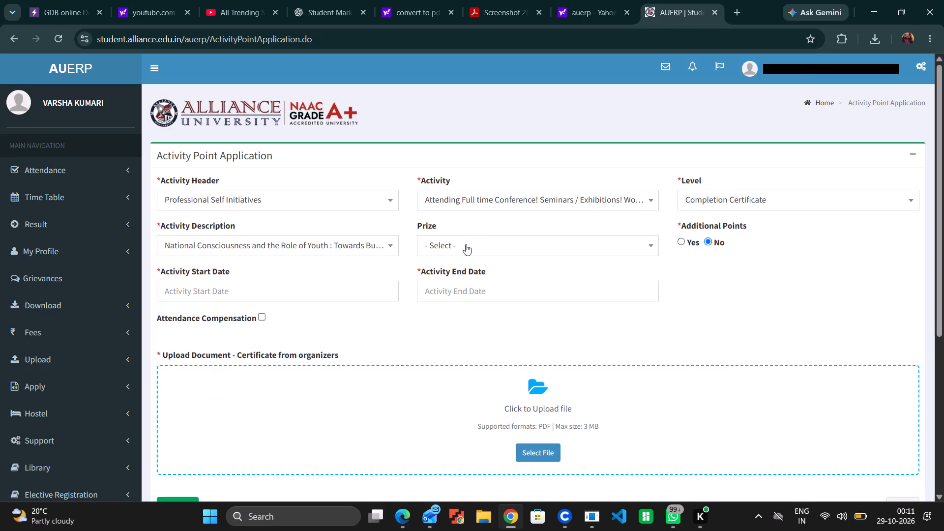
Check the Prize options, leave Prize unselected, and set both the activity start and end dates to 25/10/2026.
click(466, 244)
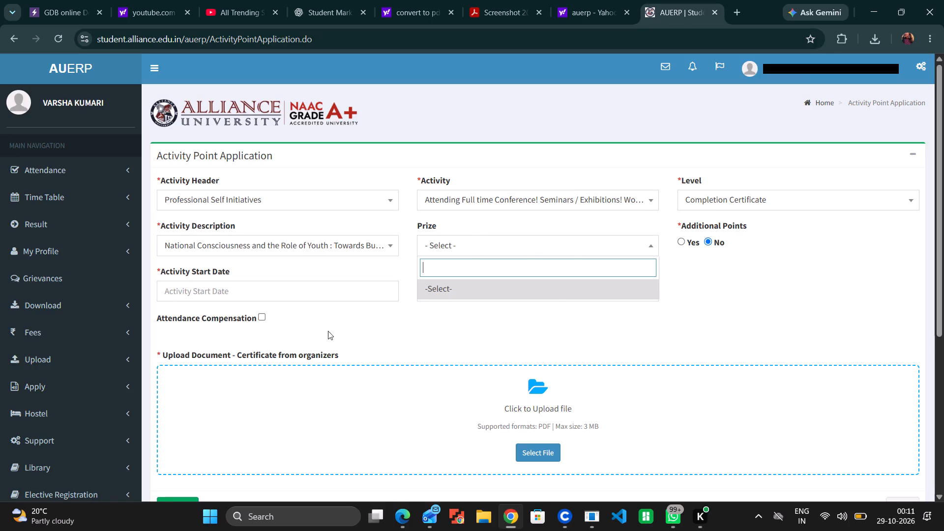
click(290, 290)
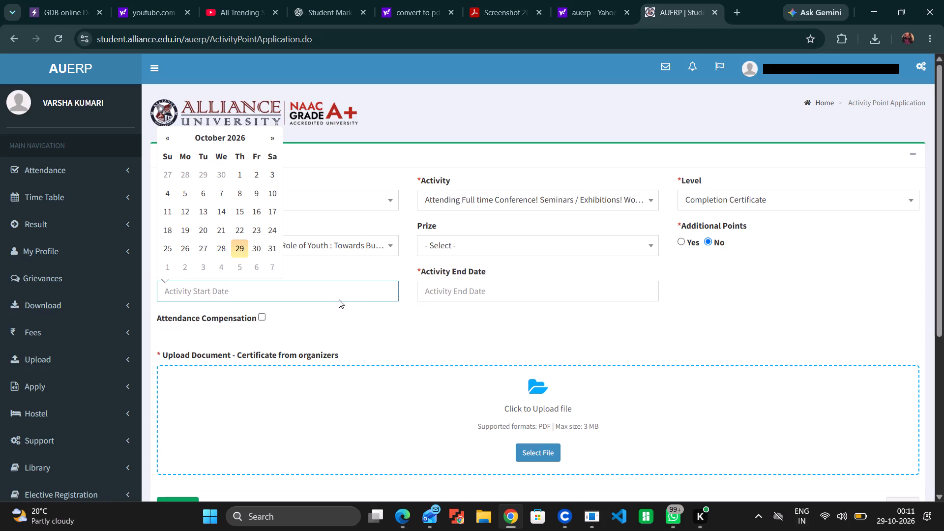
click(168, 245)
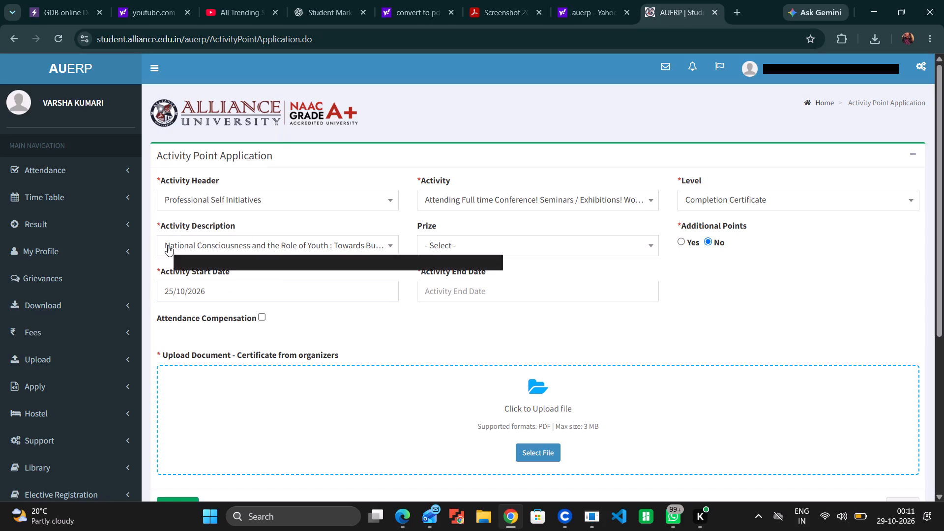
click(463, 295)
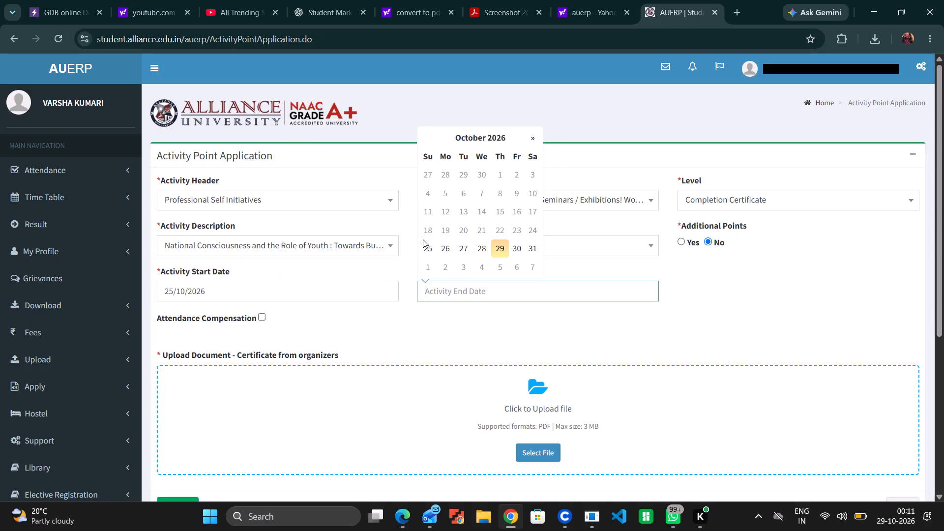
click(425, 247)
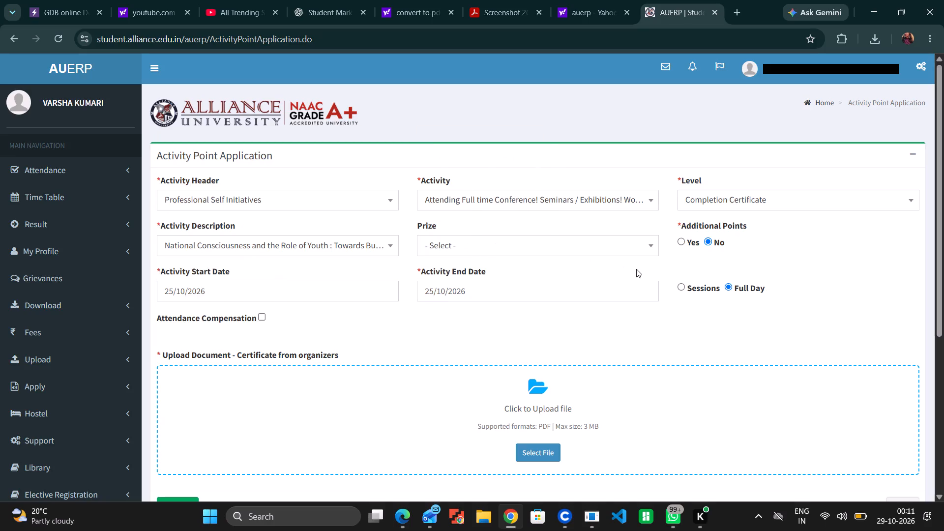
Set Additional Points to Yes for the activity application.
click(685, 237)
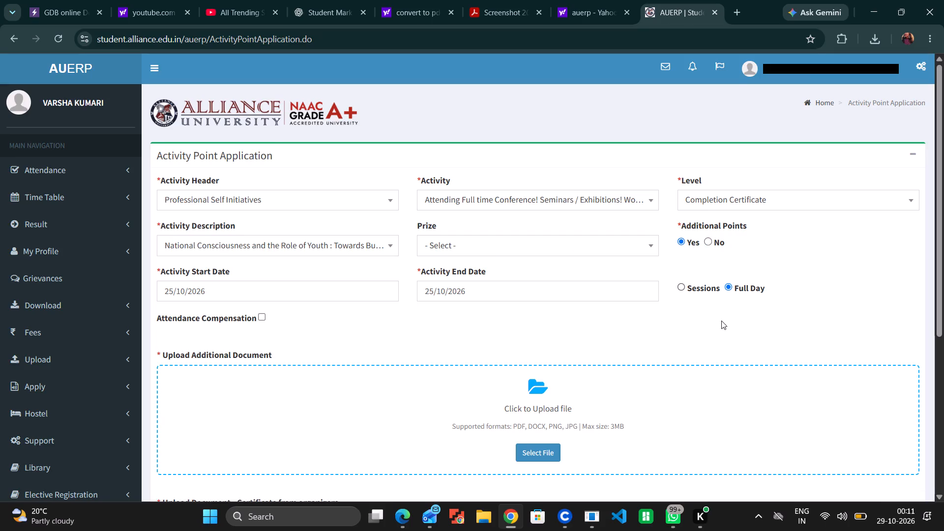
scroll(721, 321, down, 2)
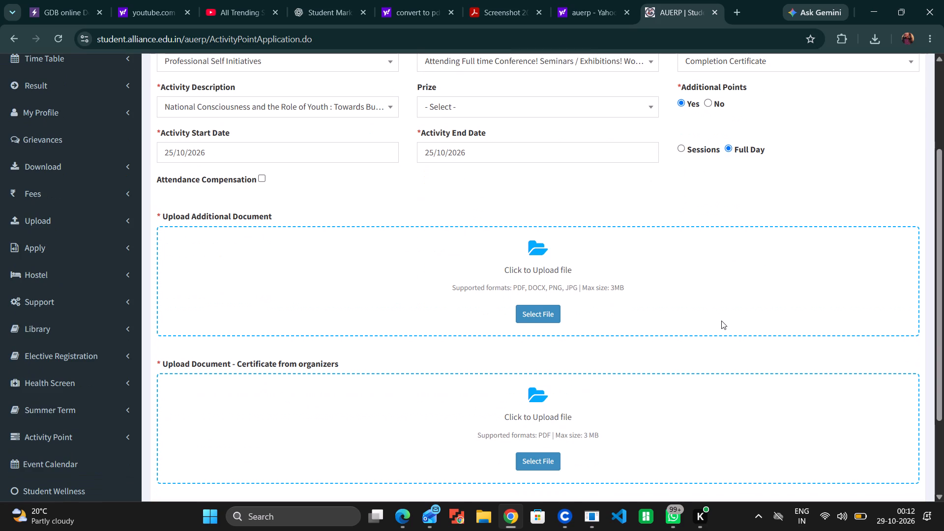
scroll(721, 321, down, 2)
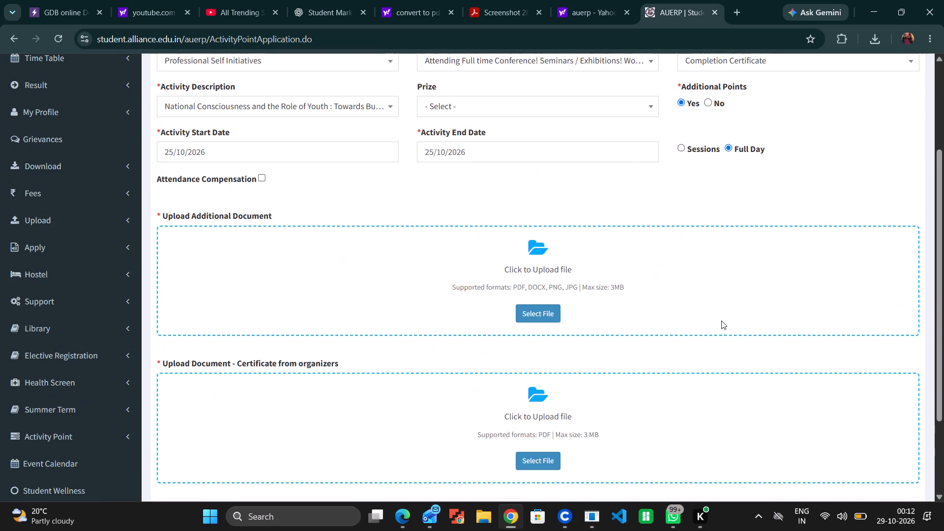
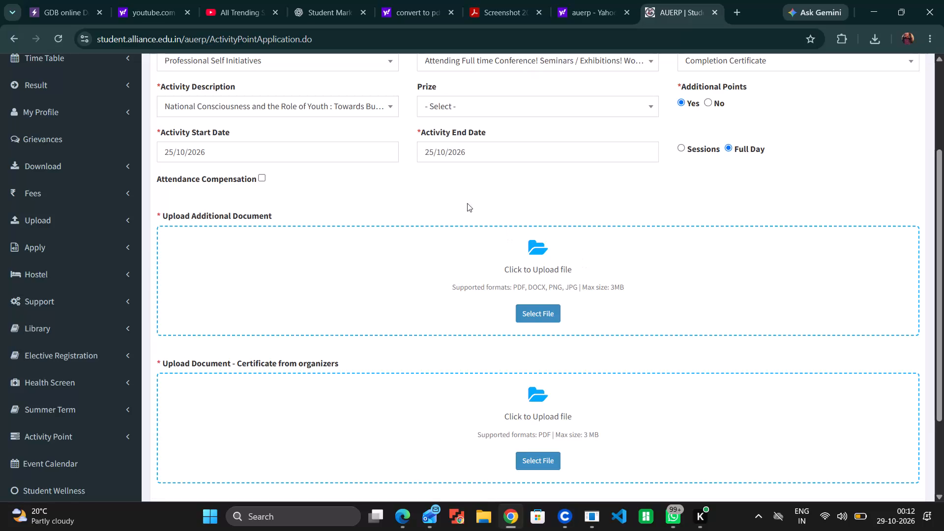
Enable Attendance Compensation for the activity application.
click(261, 177)
Attach Screenshot 2026-10-29 000410.pdf from the Downloads folder as the Approval Document for Attendance.
scroll(480, 310, down, 2)
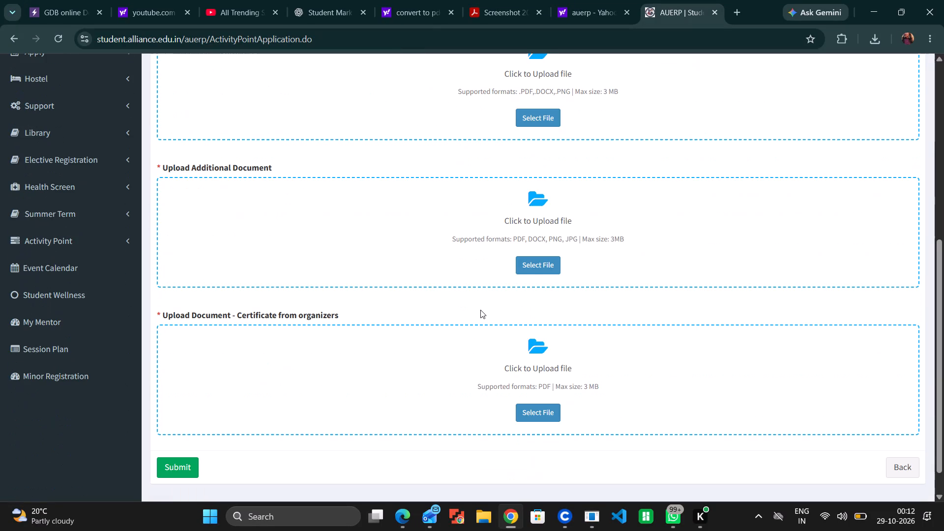
scroll(480, 310, up, 1)
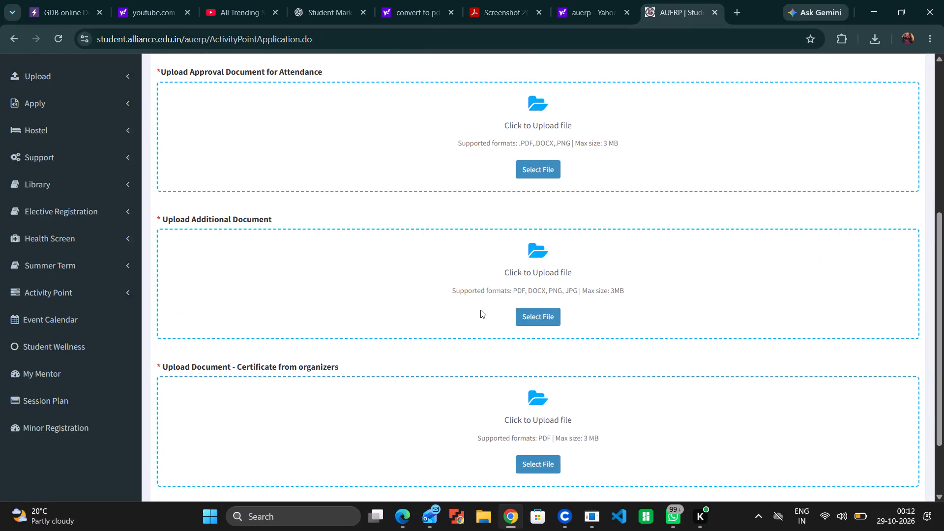
scroll(480, 310, up, 2)
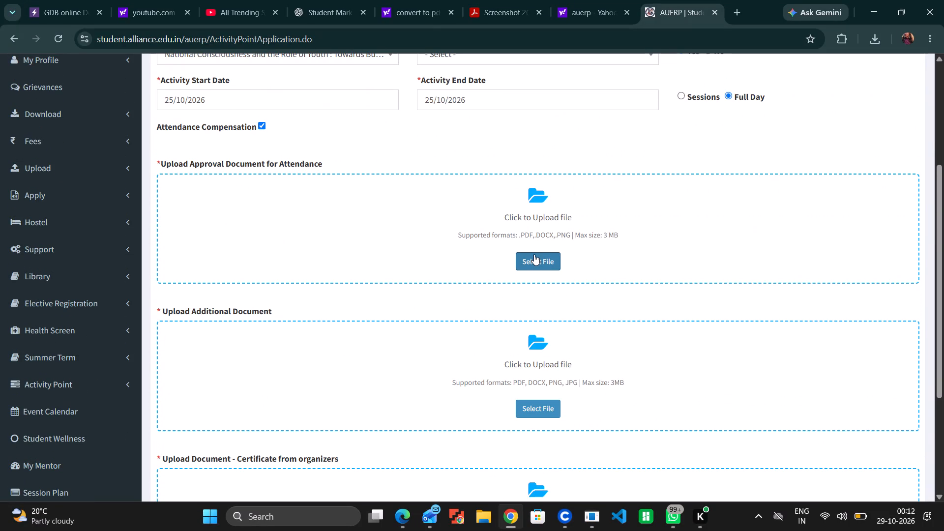
click(534, 254)
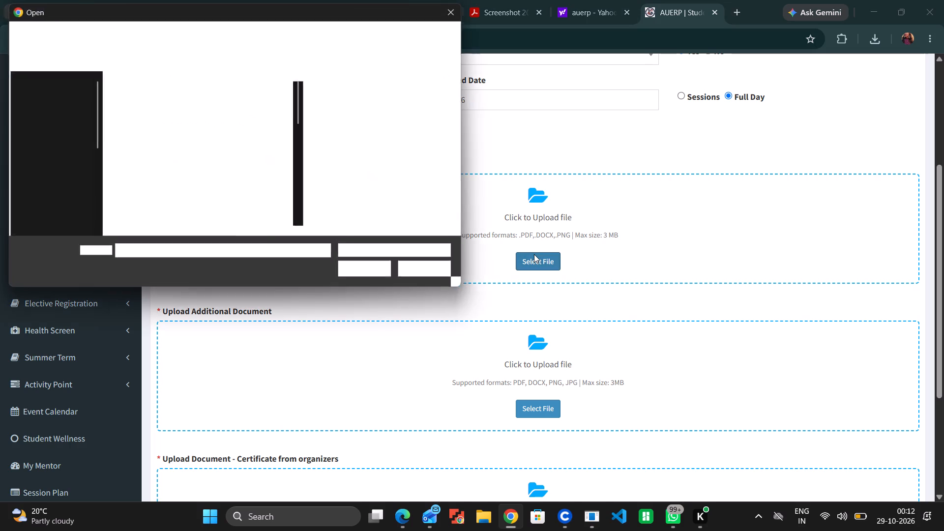
scroll(35, 178, down, 1)
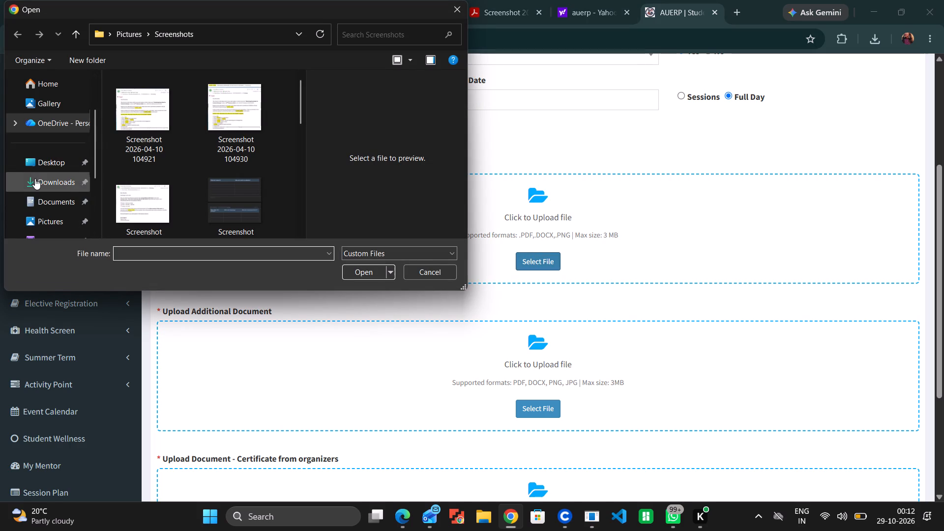
scroll(35, 178, down, 1)
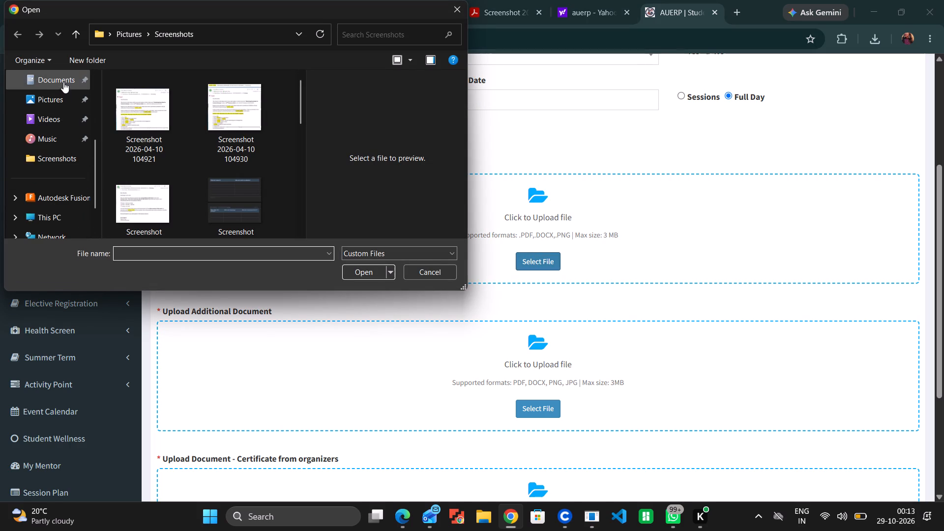
click(63, 77)
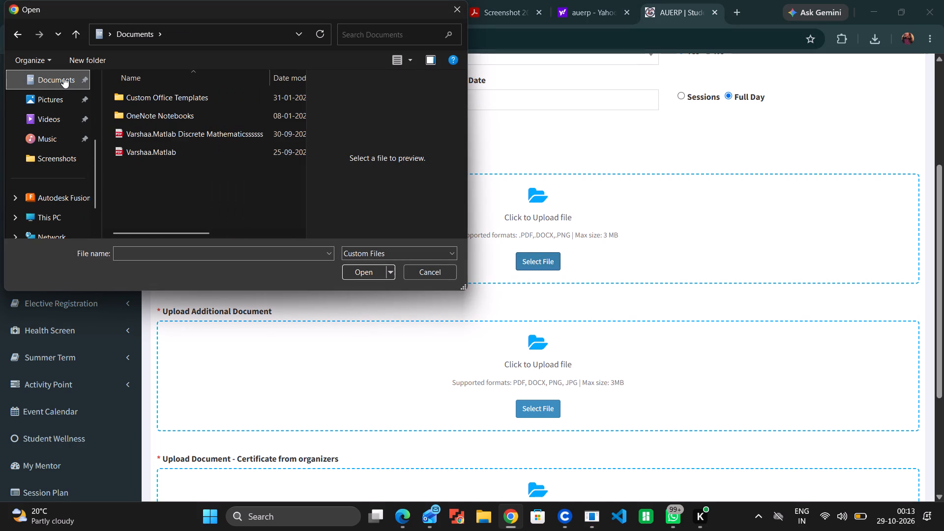
scroll(63, 77, up, 5)
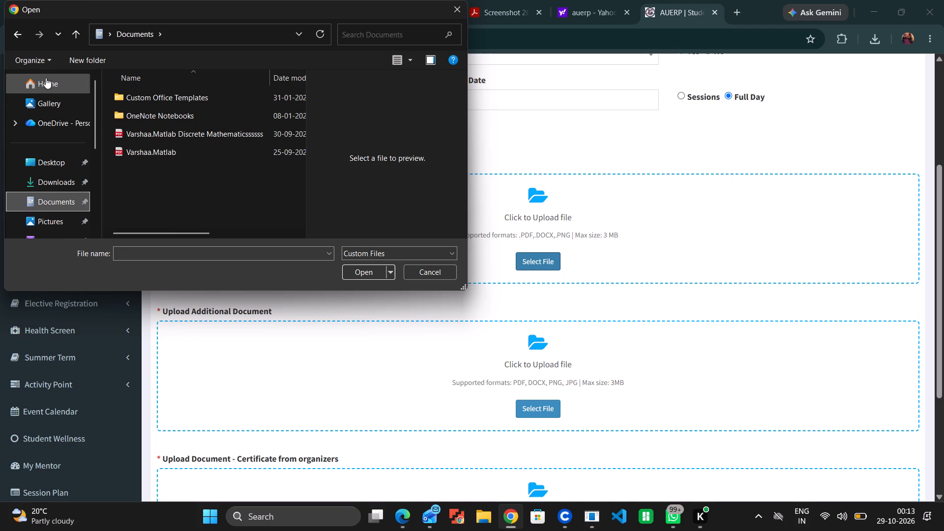
click(45, 78)
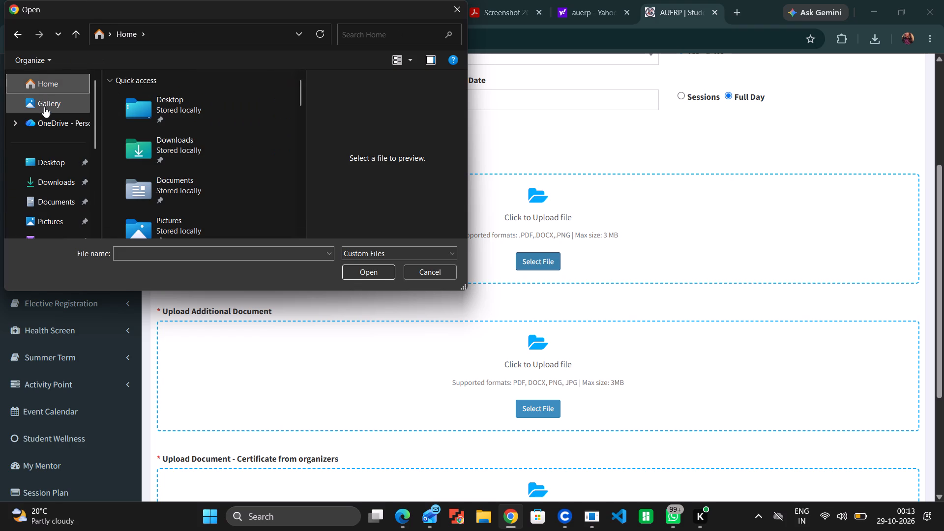
click(44, 110)
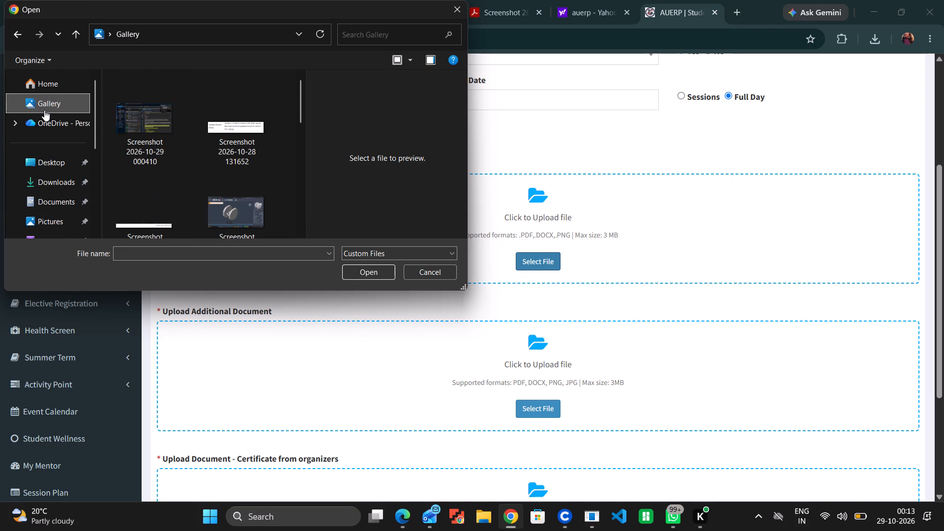
click(26, 126)
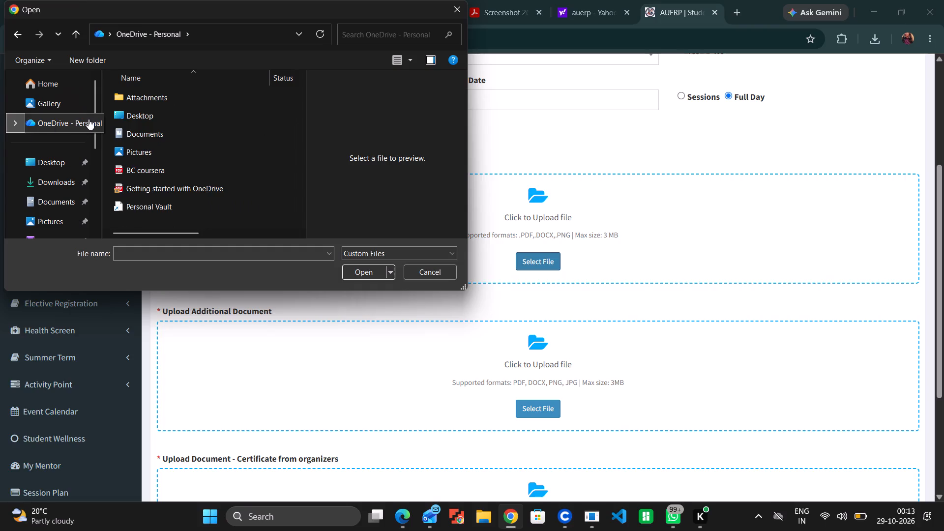
click(52, 180)
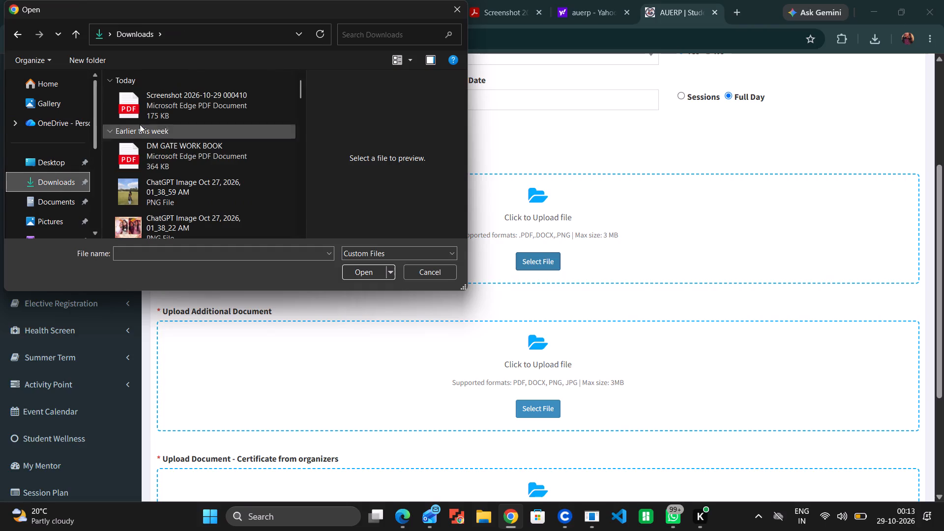
click(200, 89)
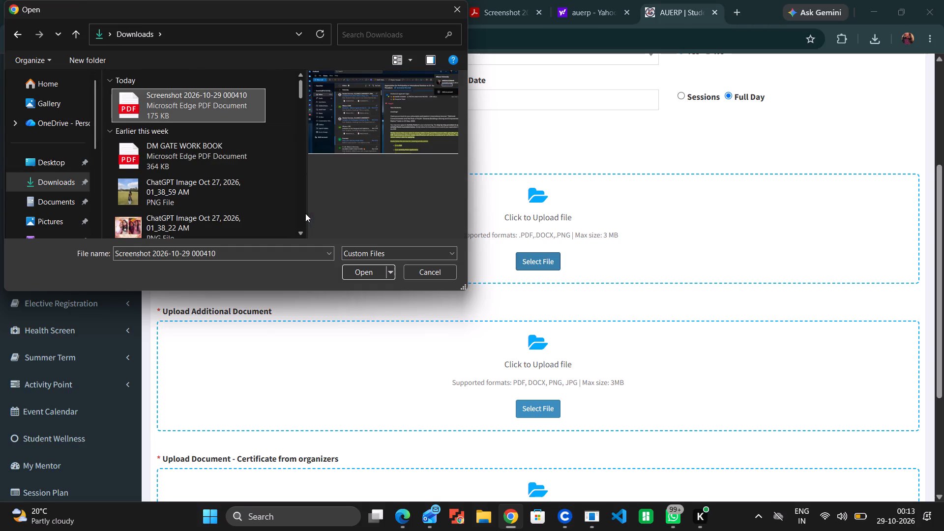
click(363, 272)
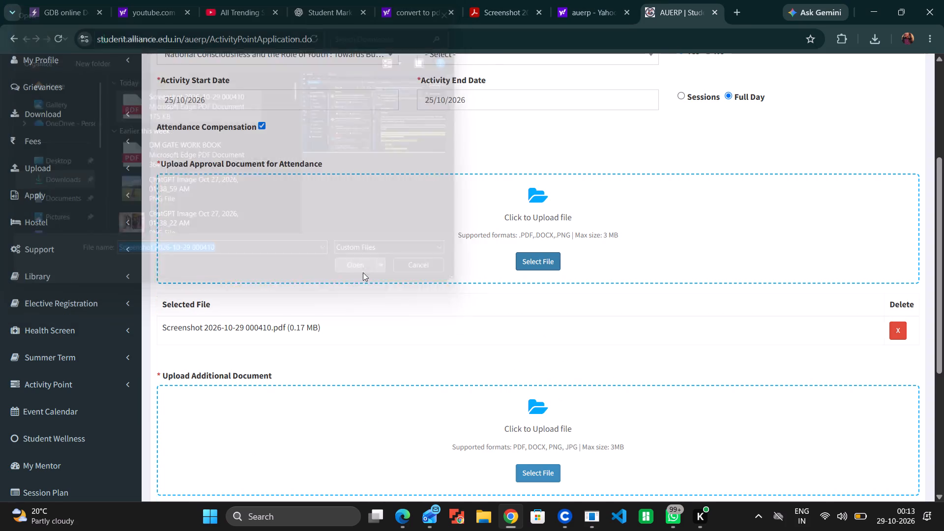
Attach Screenshot 2026-10-29 000410.pdf from the Downloads folder as the Additional Document.
scroll(363, 272, down, 3)
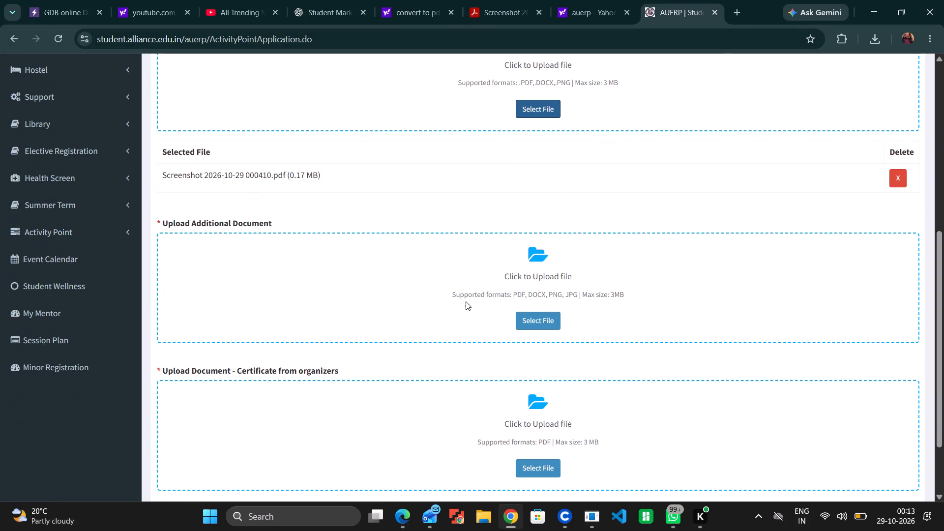
click(552, 318)
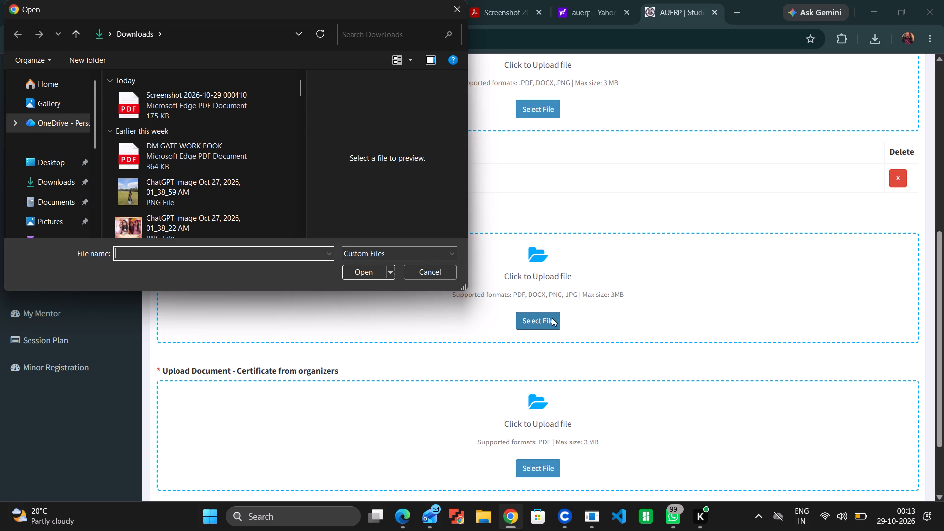
click(205, 103)
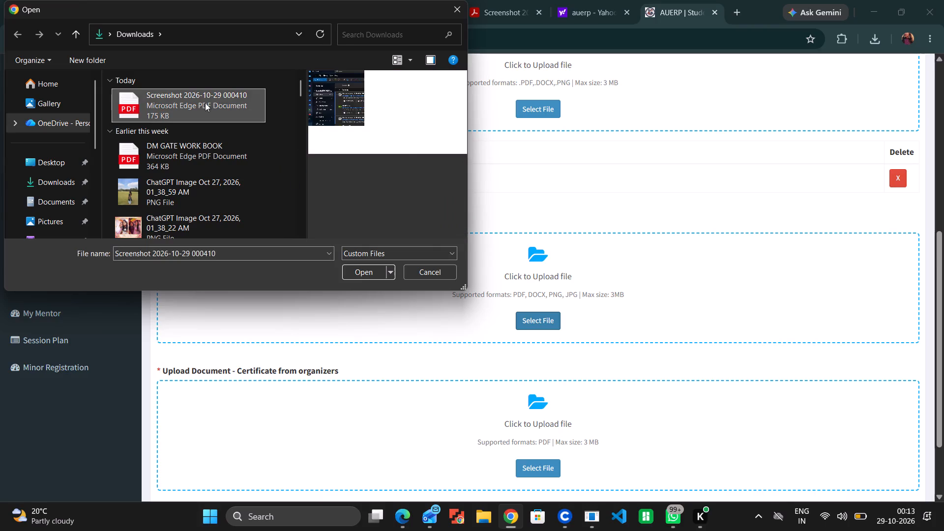
click(359, 268)
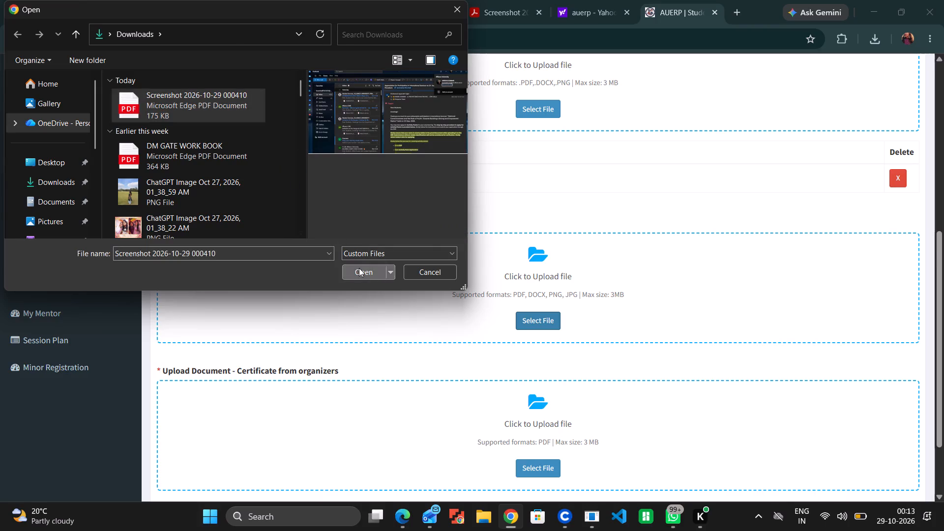
Attach Screenshot 2026-10-29 000410.pdf from the Downloads folder as the Certificate from organizers.
scroll(359, 268, down, 1)
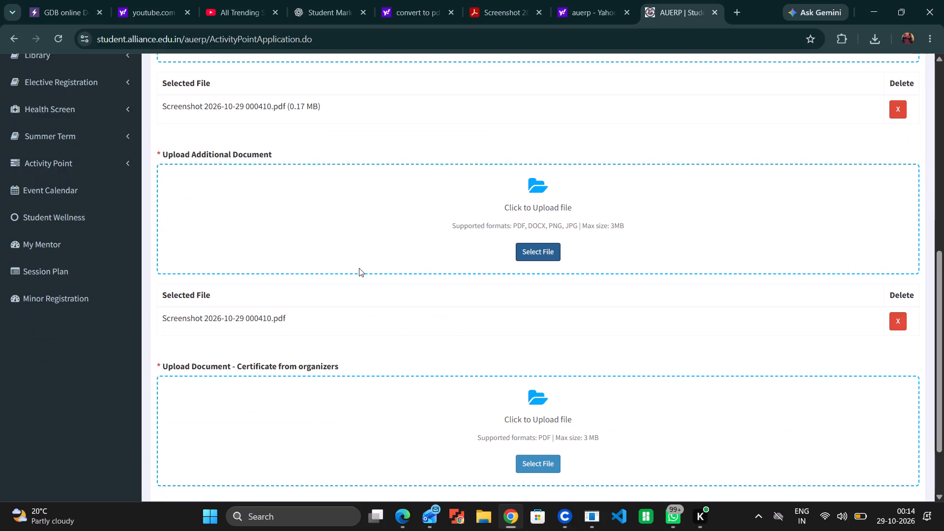
scroll(359, 268, down, 1)
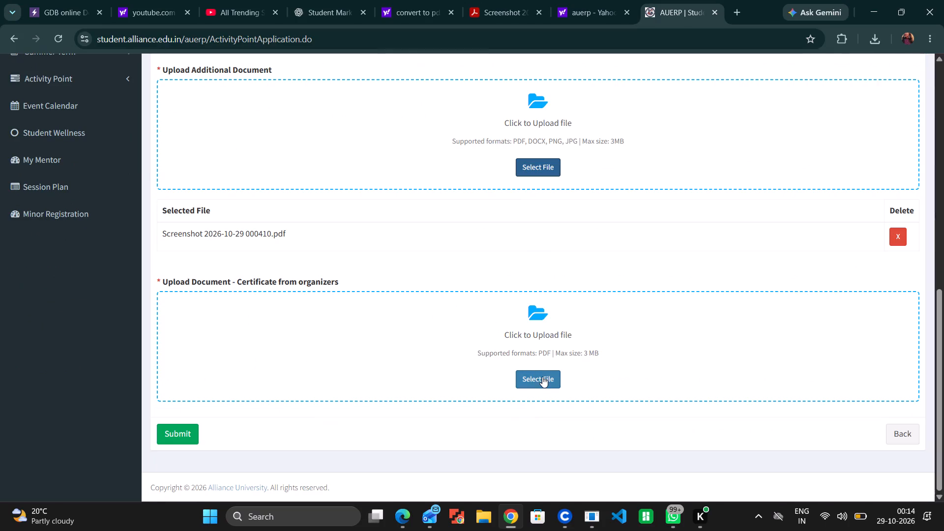
click(542, 377)
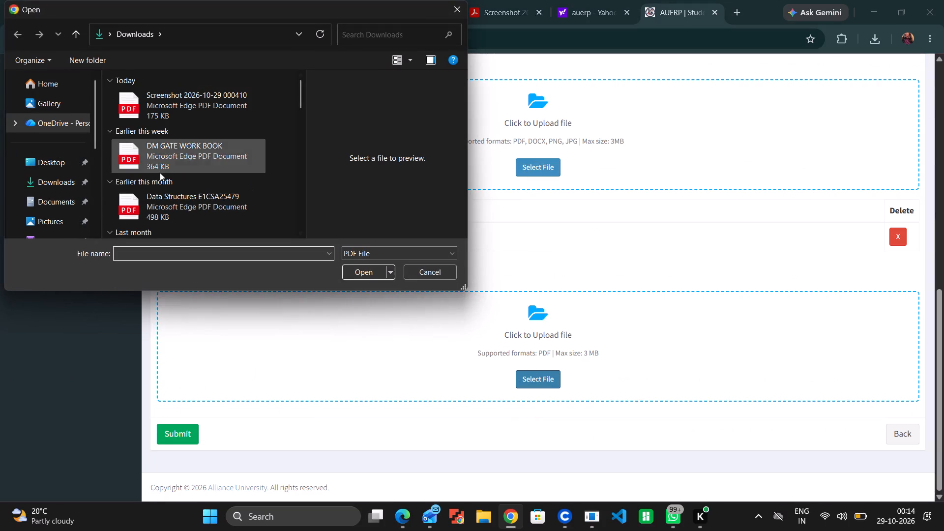
click(148, 108)
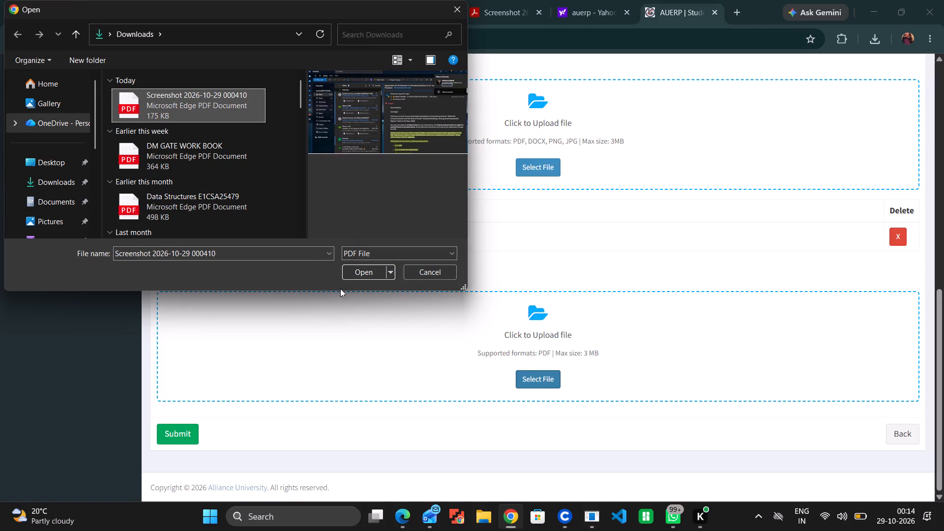
click(355, 270)
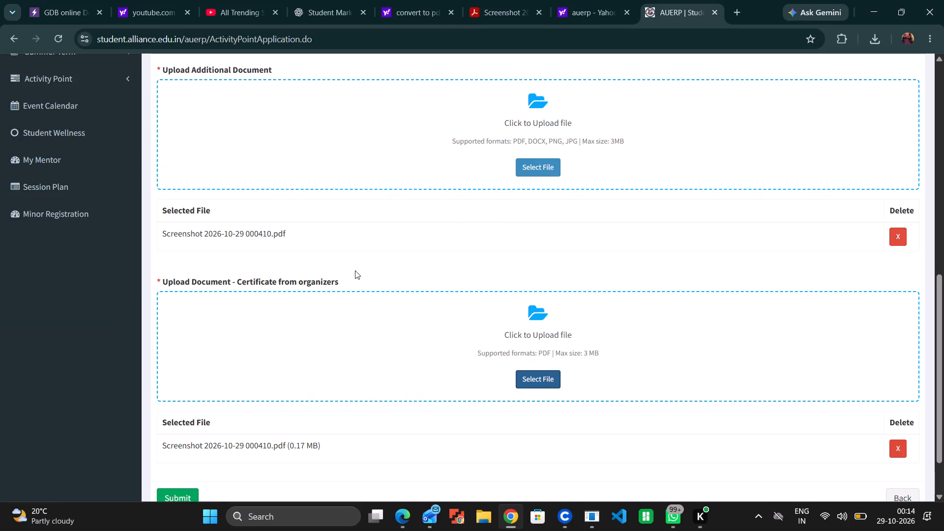
Review the completed form and submit the Activity Point Application, confirming the final submission.
scroll(533, 203, up, 8)
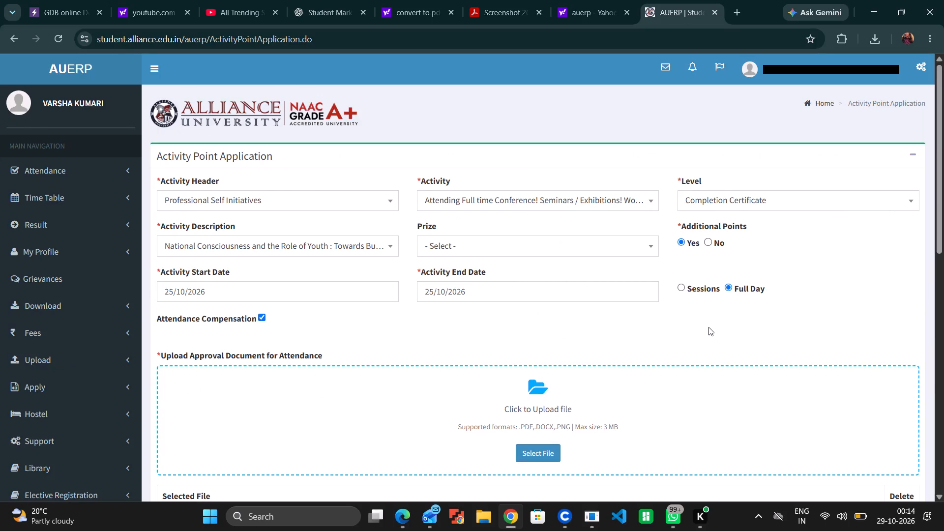
scroll(708, 327, down, 10)
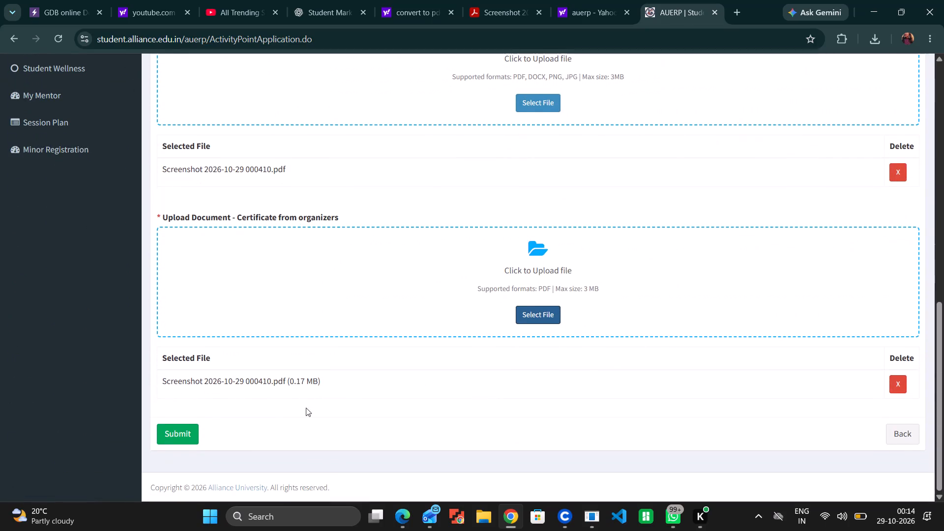
click(175, 433)
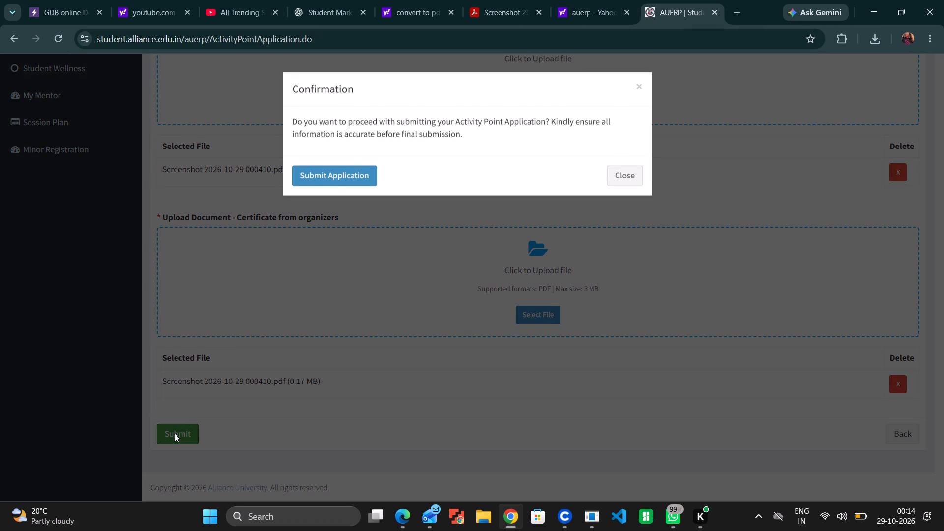
click(336, 169)
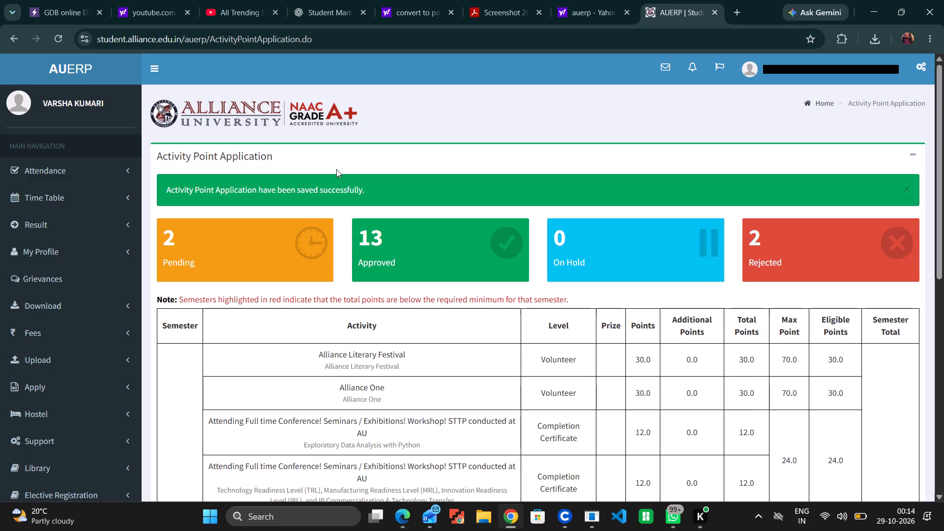
Check the activity points summary and the application statuses on the Manage Application page.
scroll(405, 277, down, 3)
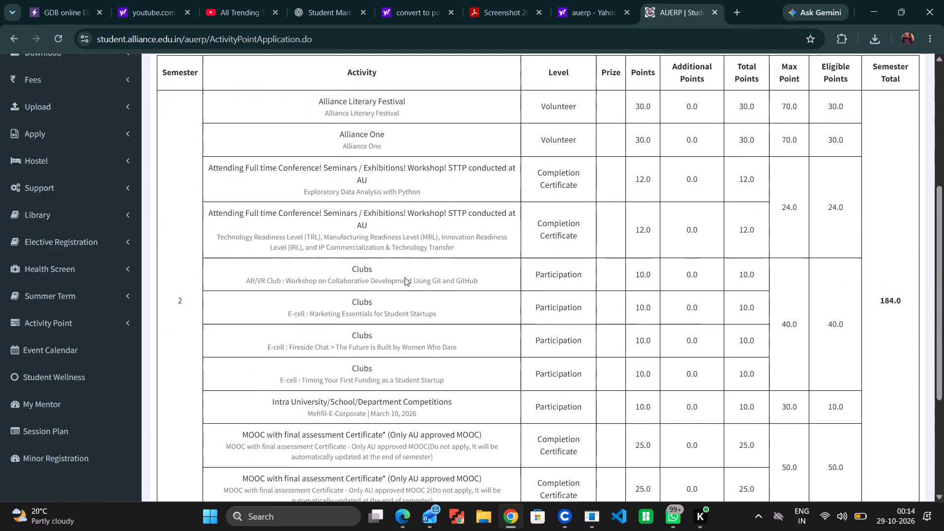
scroll(405, 277, down, 3)
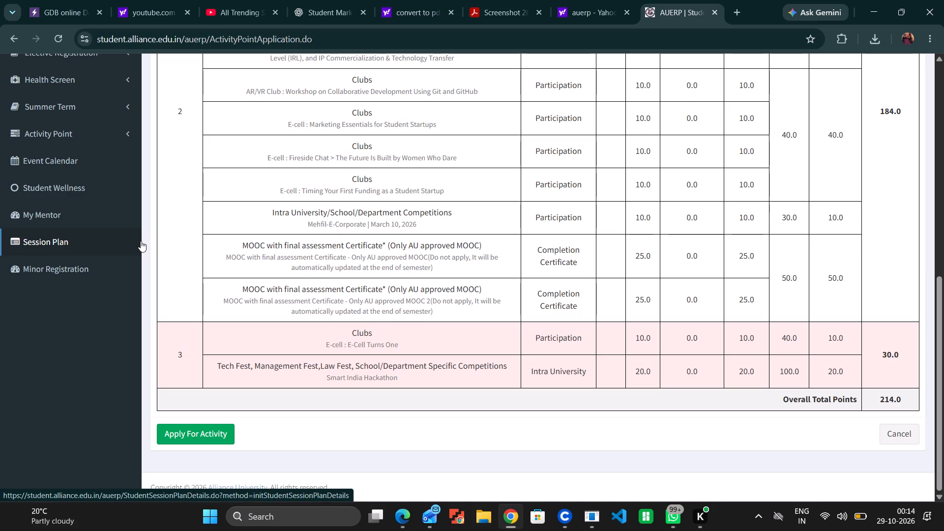
click(43, 134)
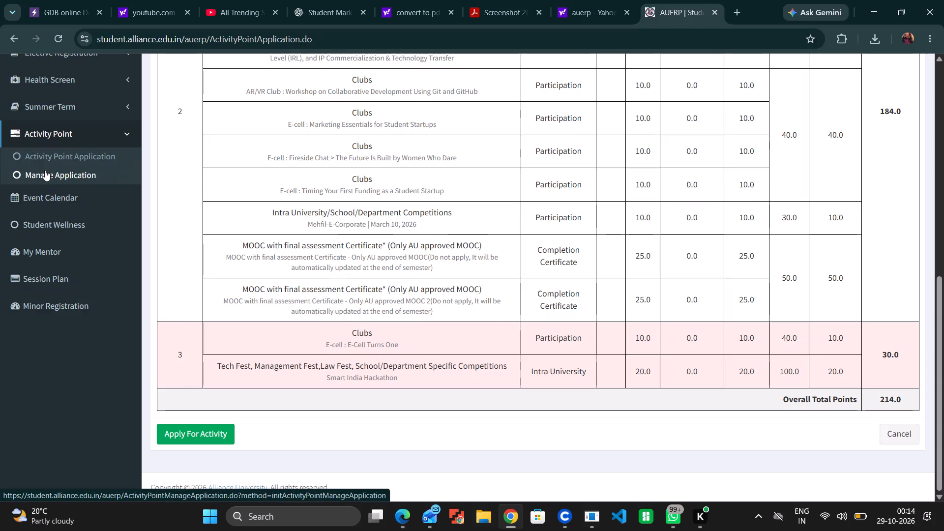
click(45, 170)
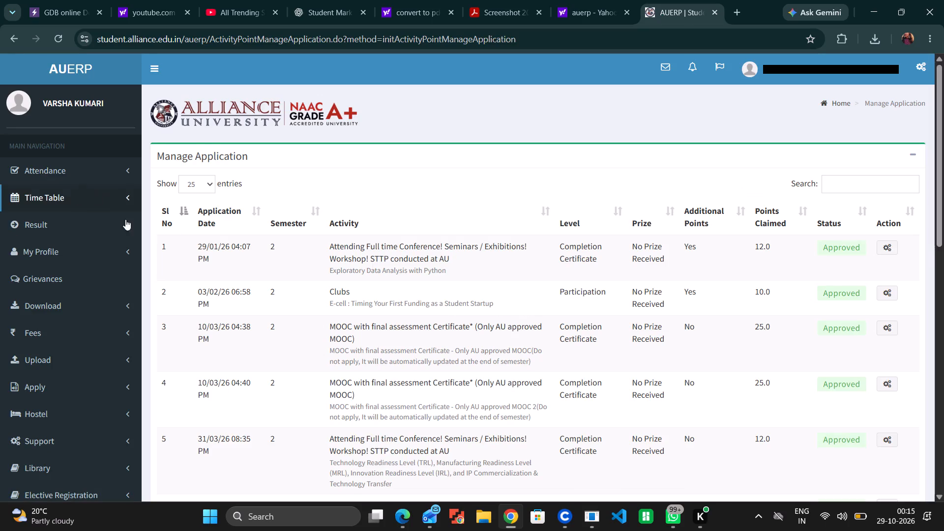
scroll(327, 287, down, 5)
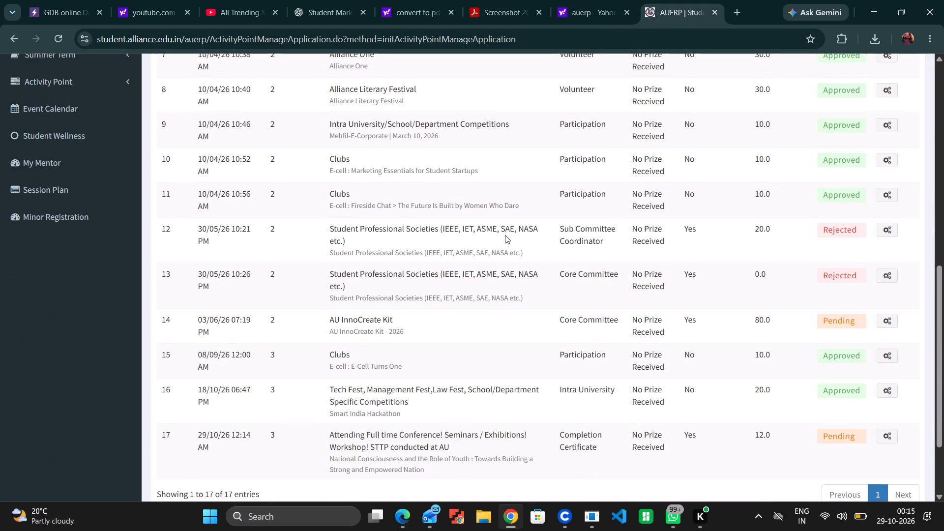
View the details of the Student Professional Societies application at Sub Committee Coordinator level, and close them.
click(668, 231)
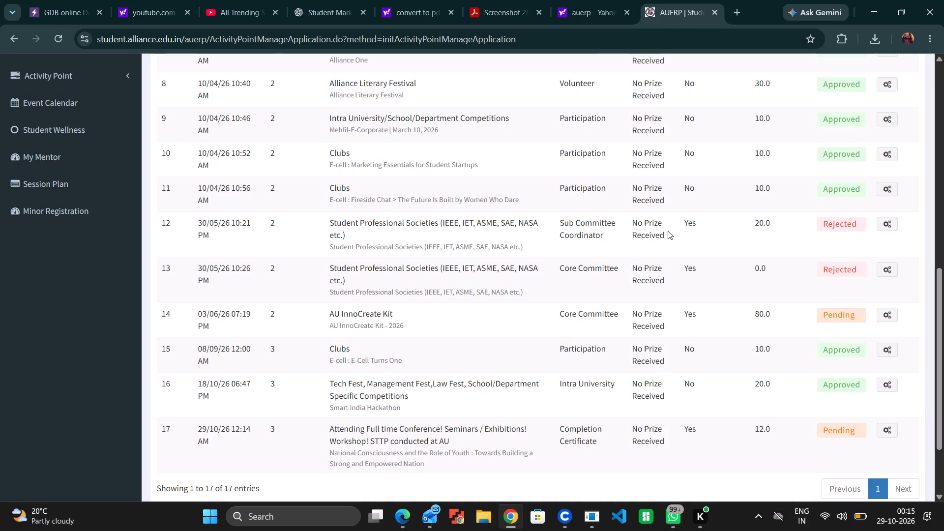
click(884, 224)
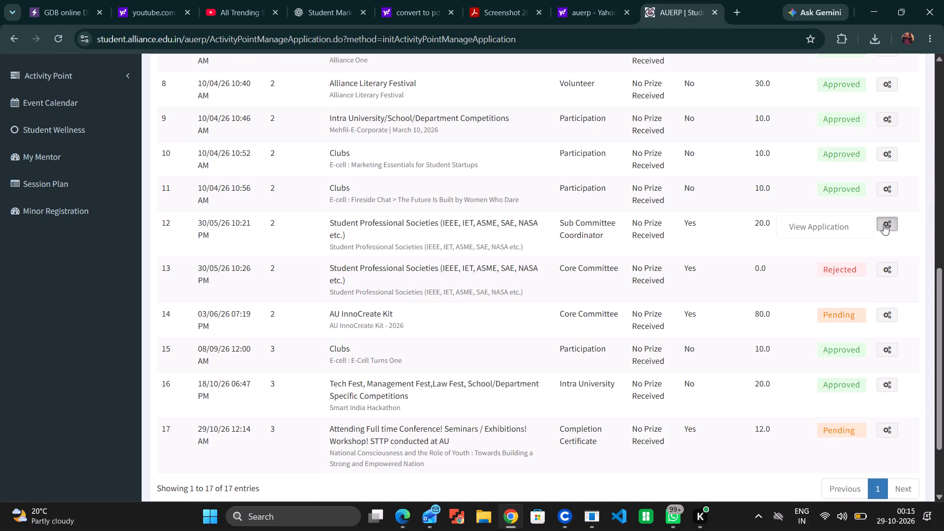
click(818, 227)
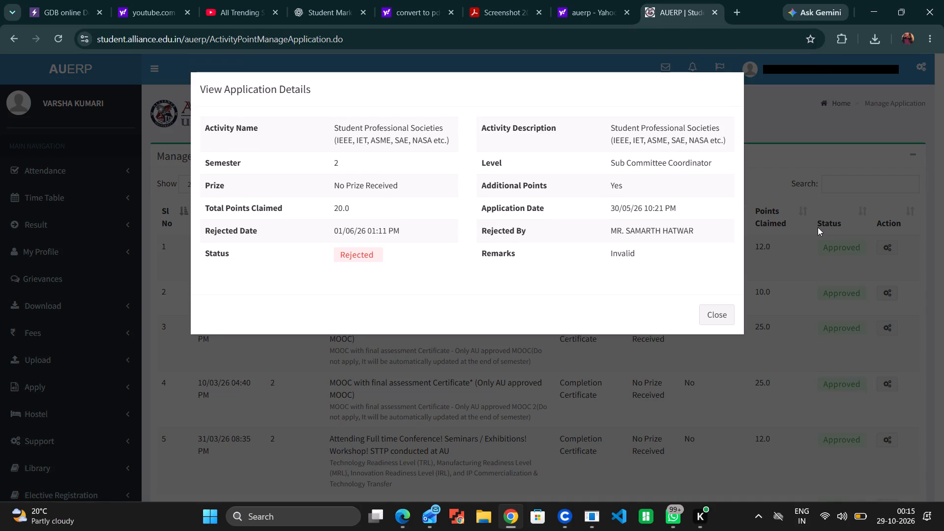
click(784, 185)
click(732, 308)
Look through the Manage Application list down to the most recent applications.
scroll(732, 308, down, 4)
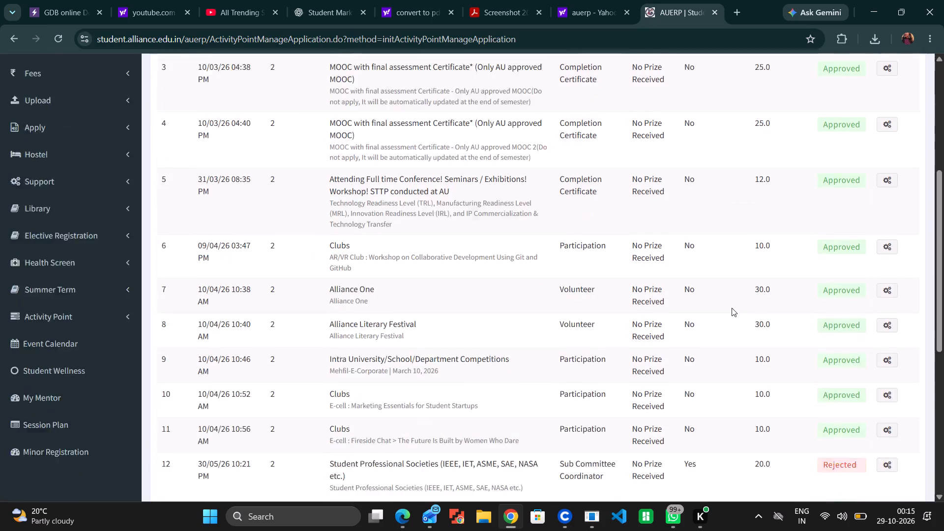
scroll(732, 308, down, 2)
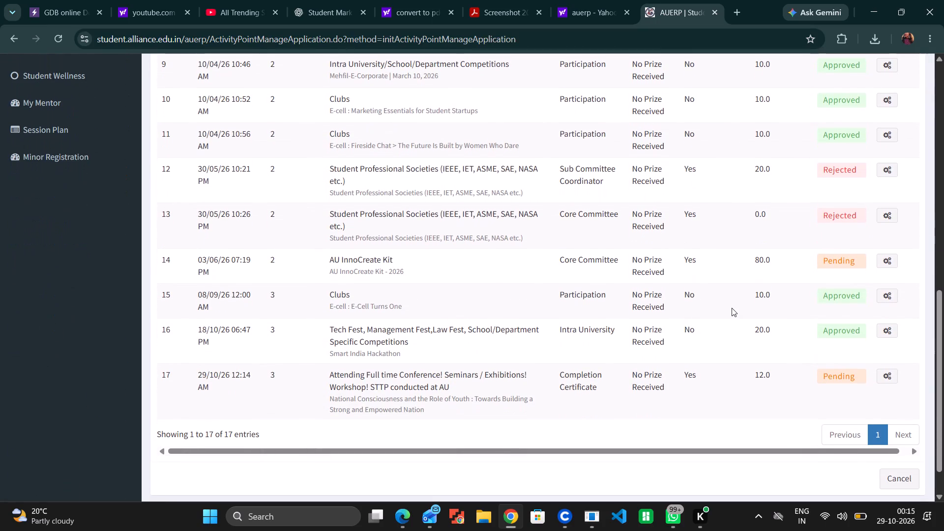
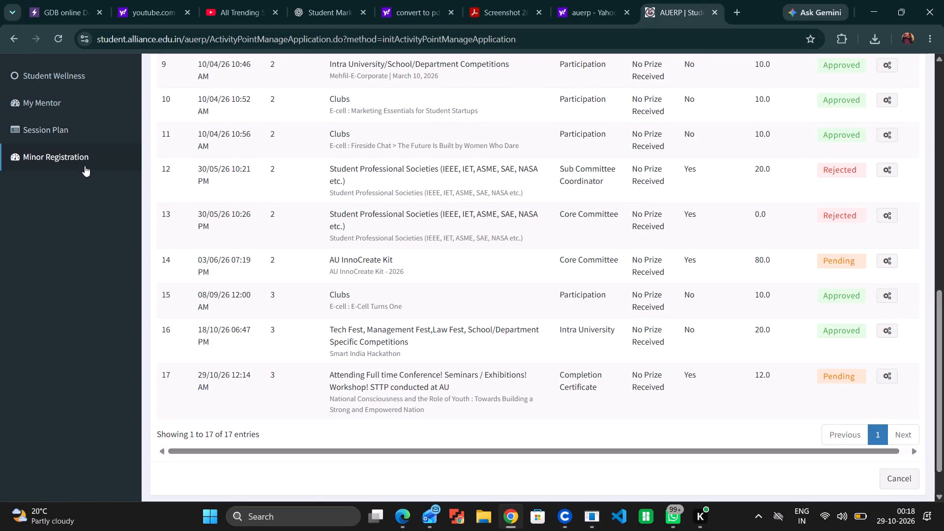
Open the Activity Point Application page and check the semester-wise activity points table down to the overall total.
scroll(85, 166, up, 1)
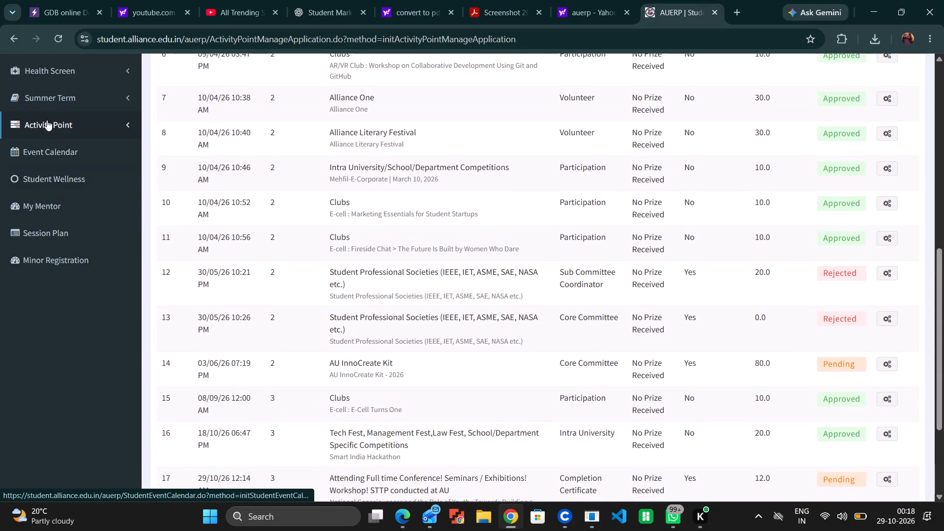
click(47, 120)
click(36, 146)
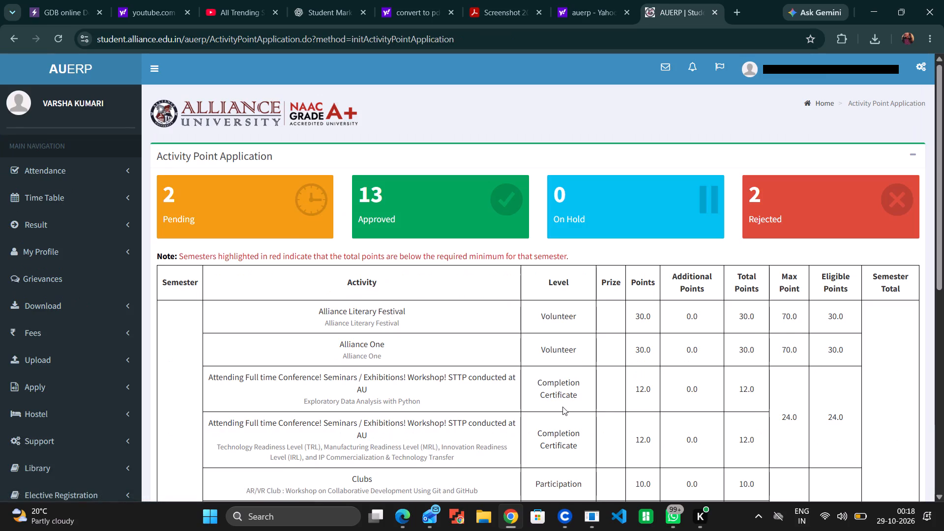
scroll(562, 407, down, 6)
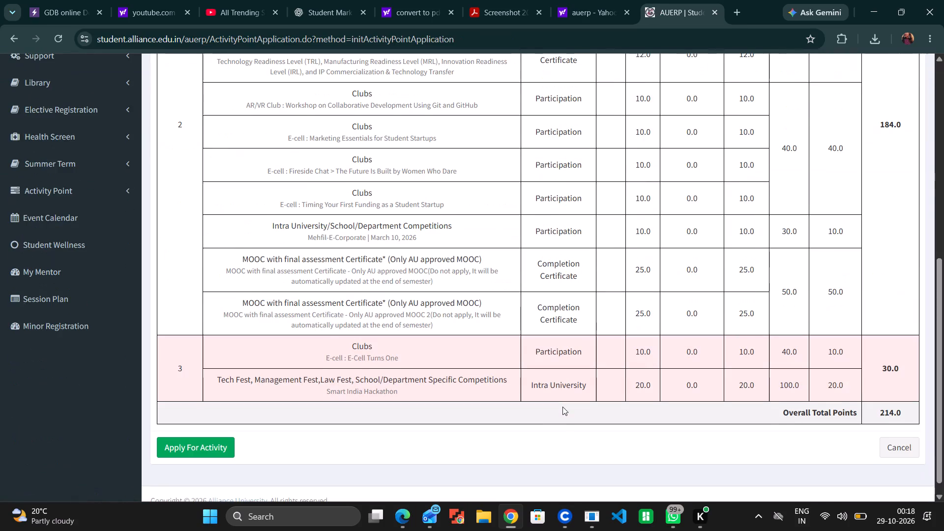
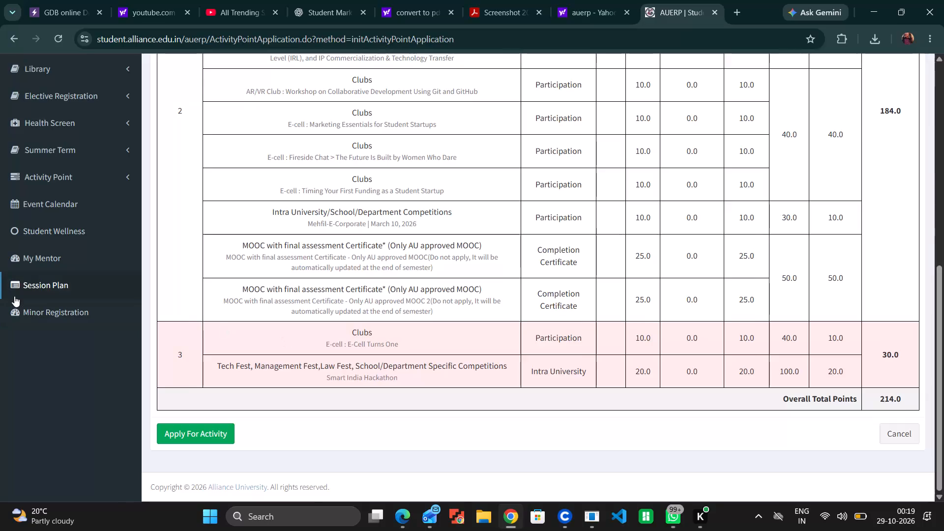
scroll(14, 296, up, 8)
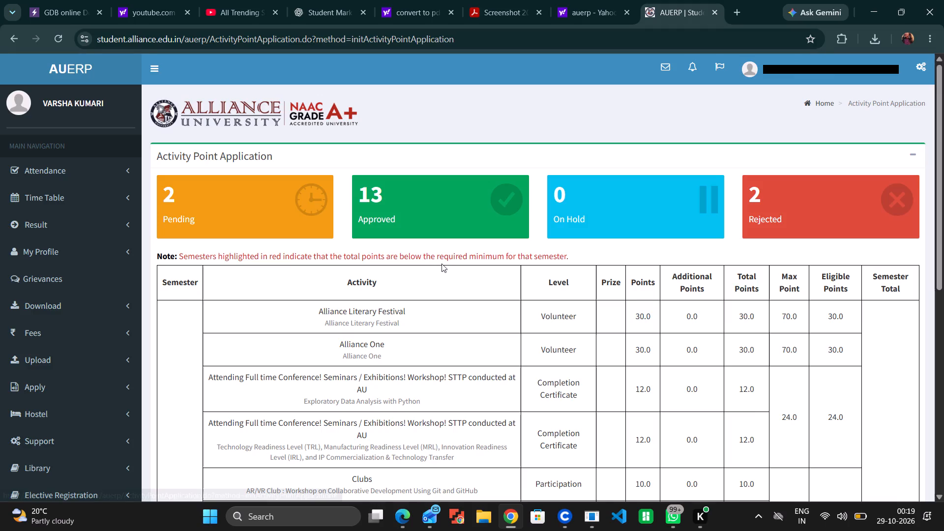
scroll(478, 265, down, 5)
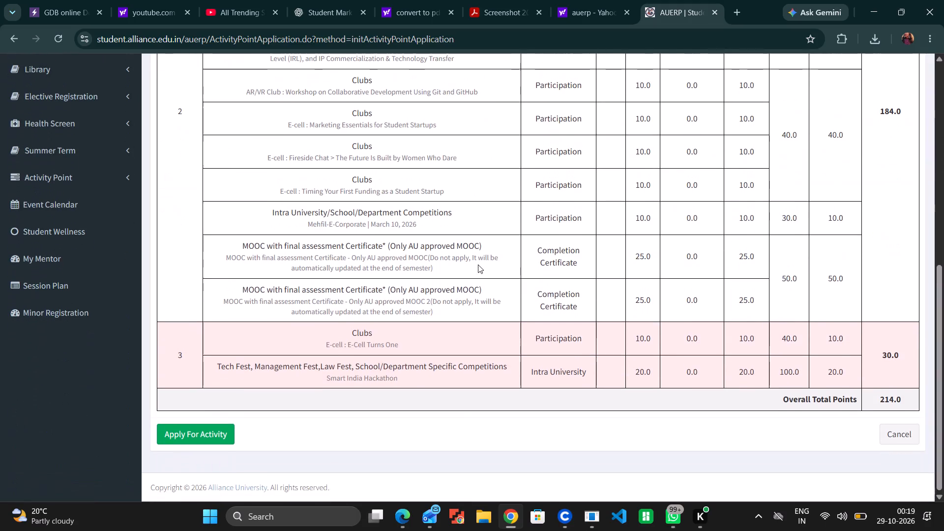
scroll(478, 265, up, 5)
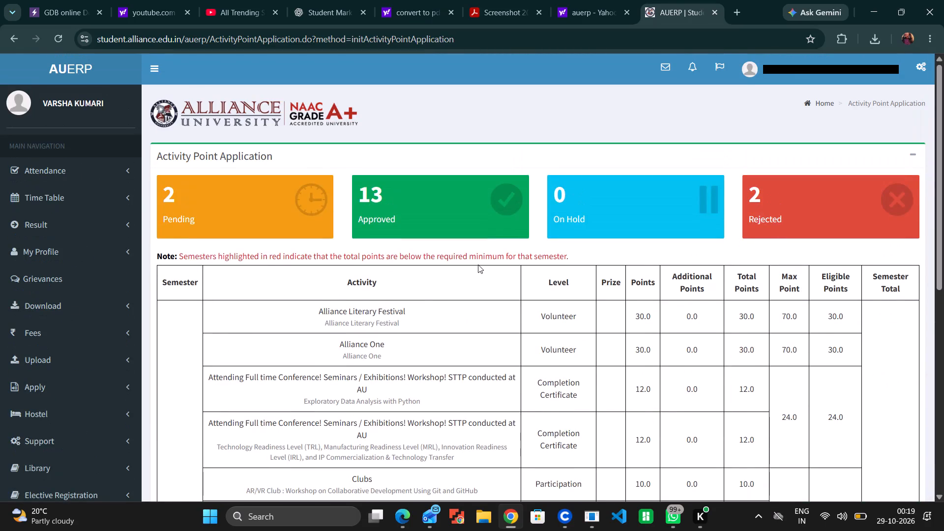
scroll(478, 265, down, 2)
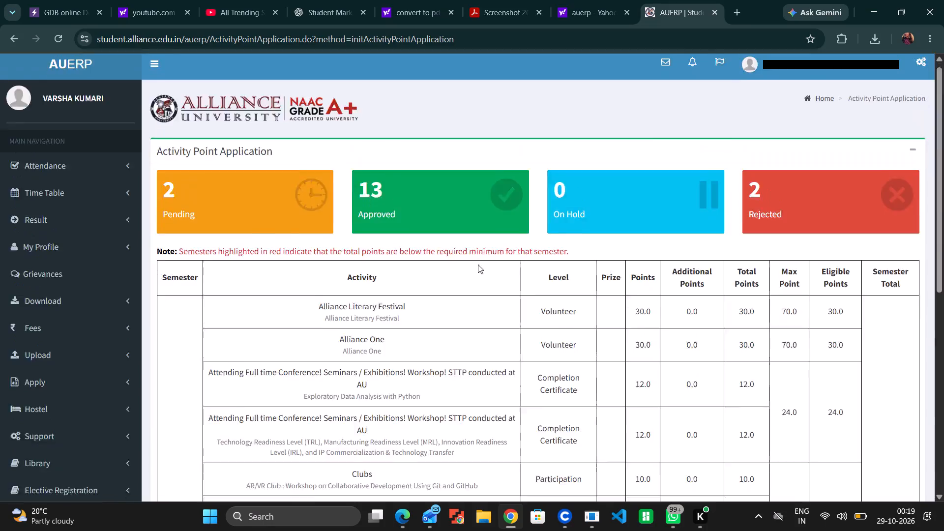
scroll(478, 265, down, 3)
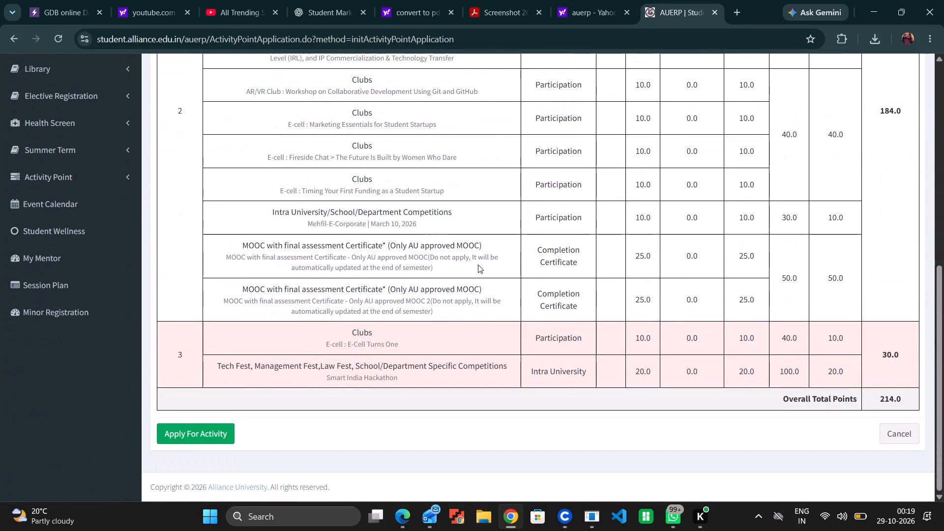